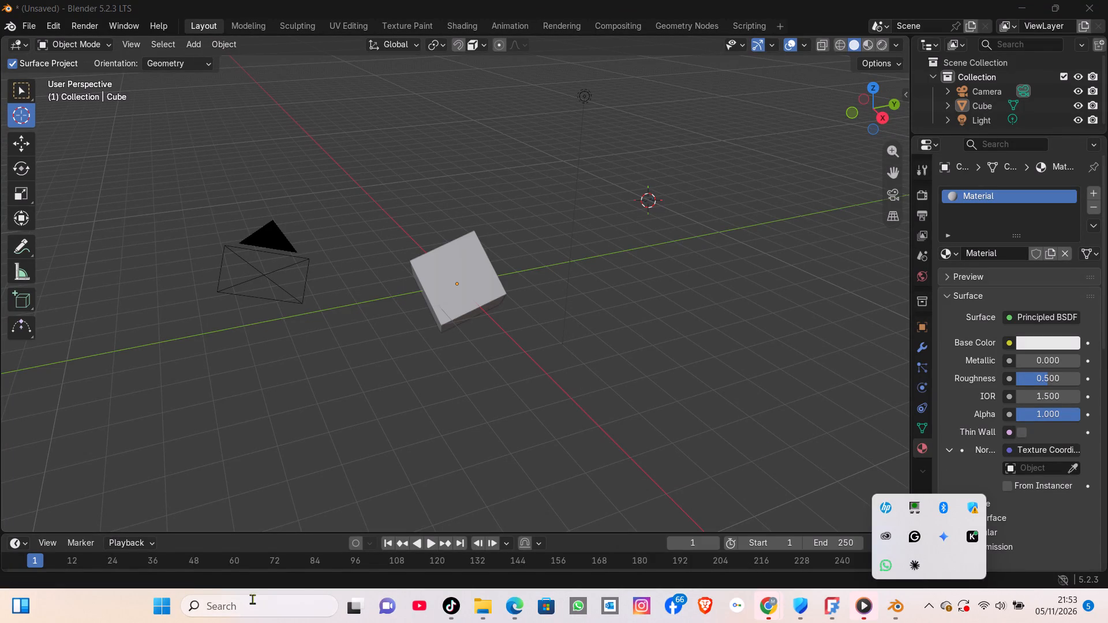
# Switch to Excel and open the recent workbook team viewer.
pyautogui.click(260, 613)
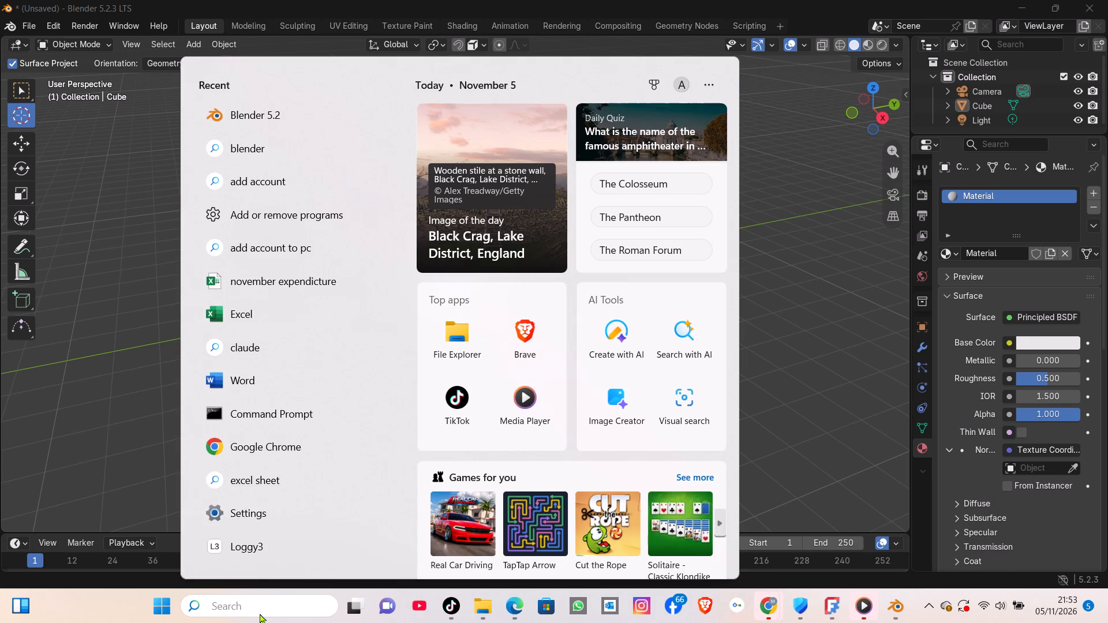
pyautogui.doubleClick(250, 309)
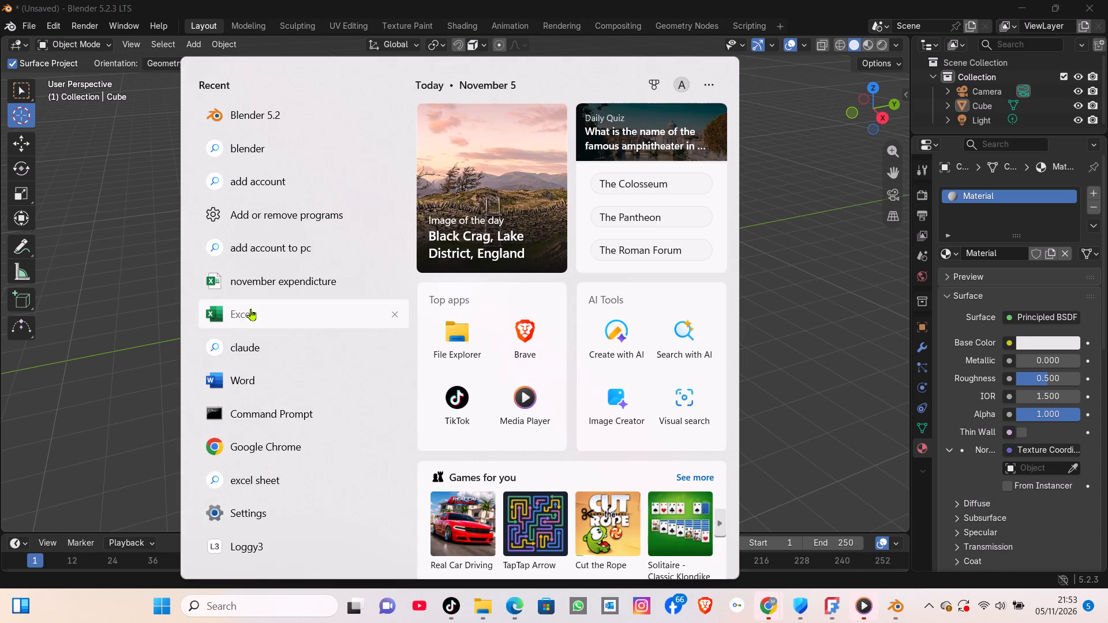
pyautogui.click(250, 309)
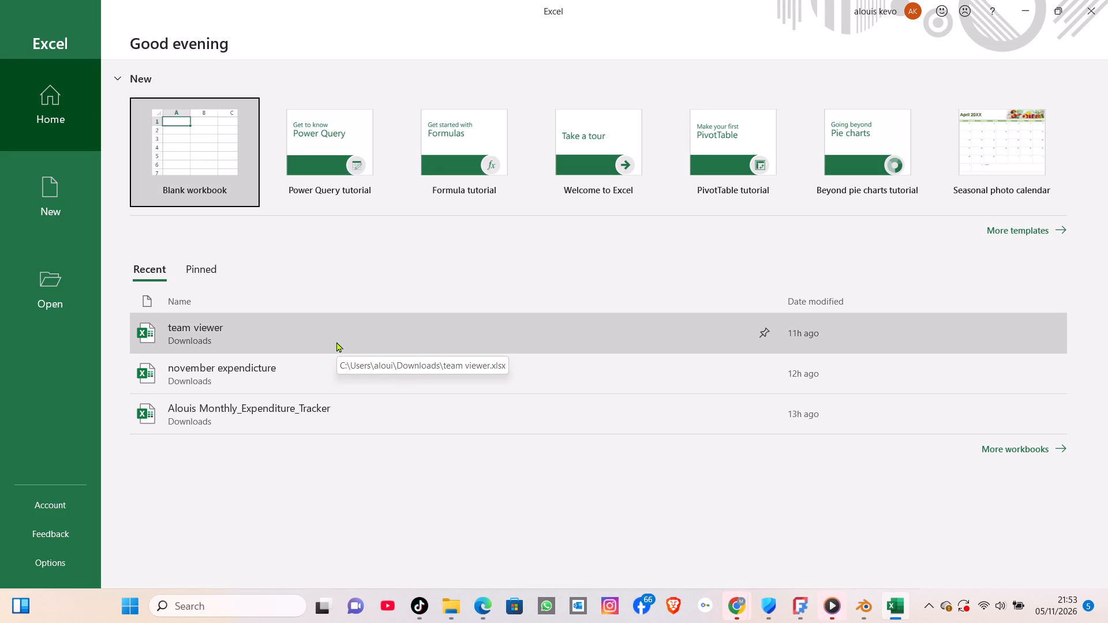
pyautogui.doubleClick(336, 341)
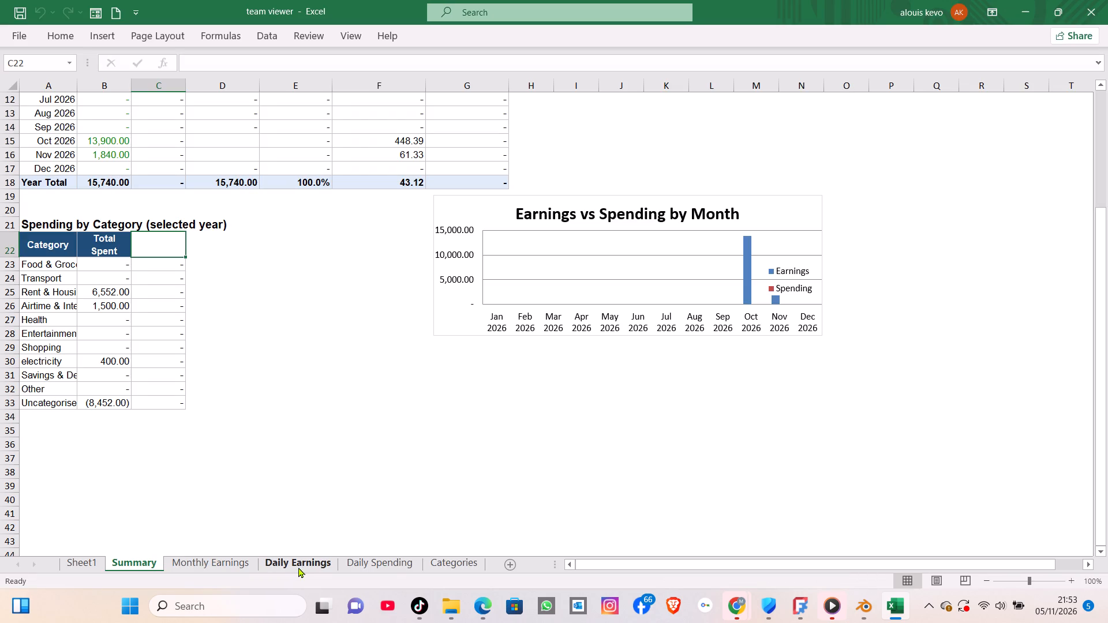
# On the Daily Spending sheet, set the chumz savings for 05-Nov-2026 to 420.
pyautogui.click(358, 556)
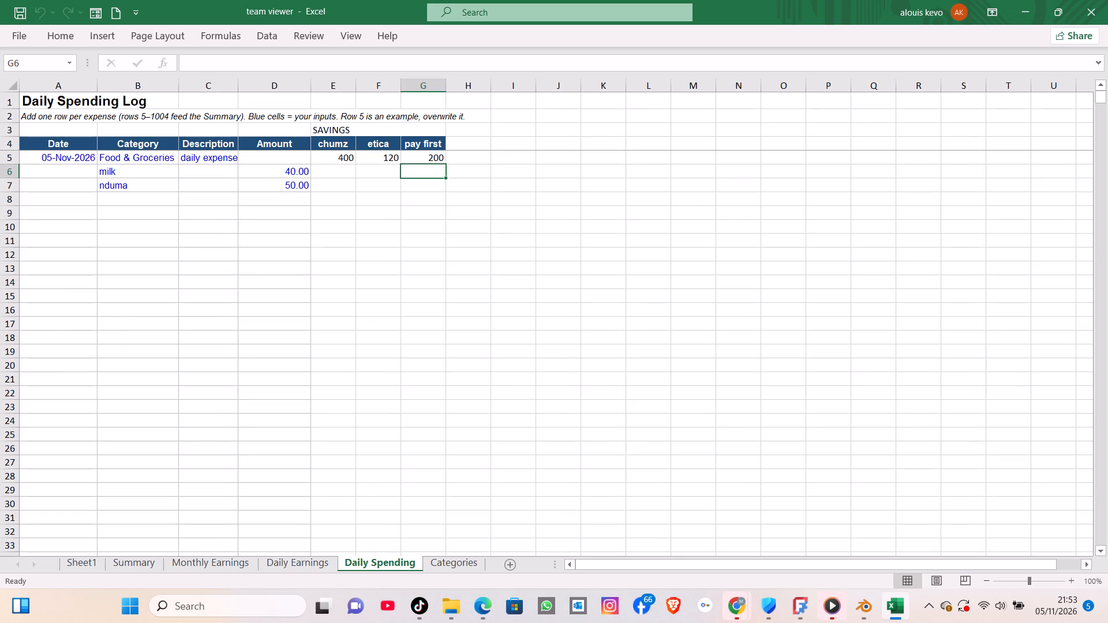
pyautogui.click(345, 166)
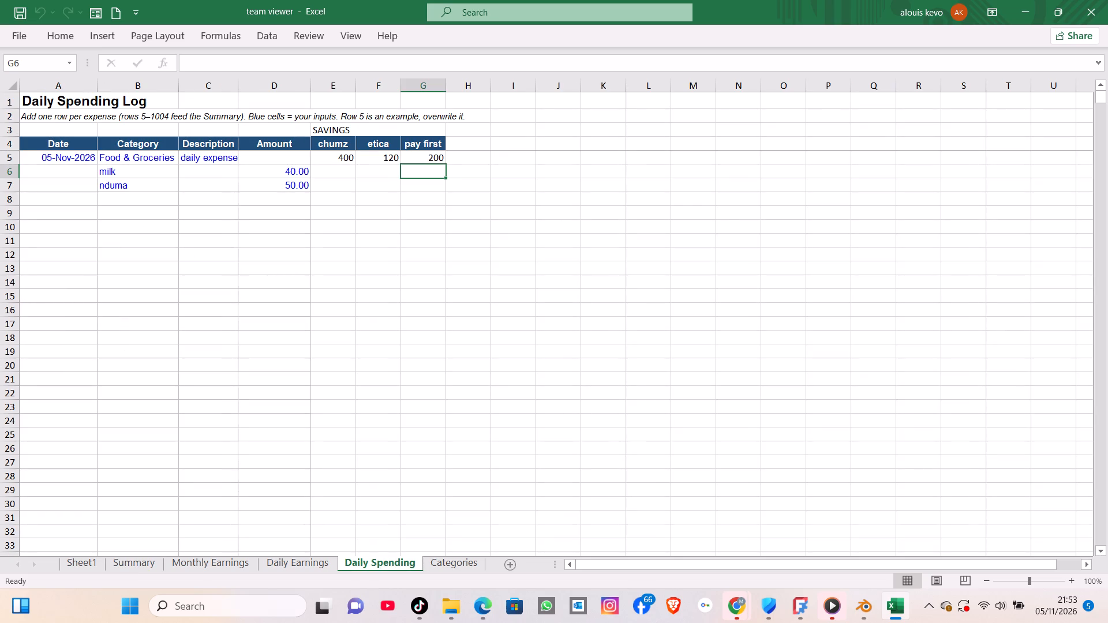
pyautogui.doubleClick(347, 156)
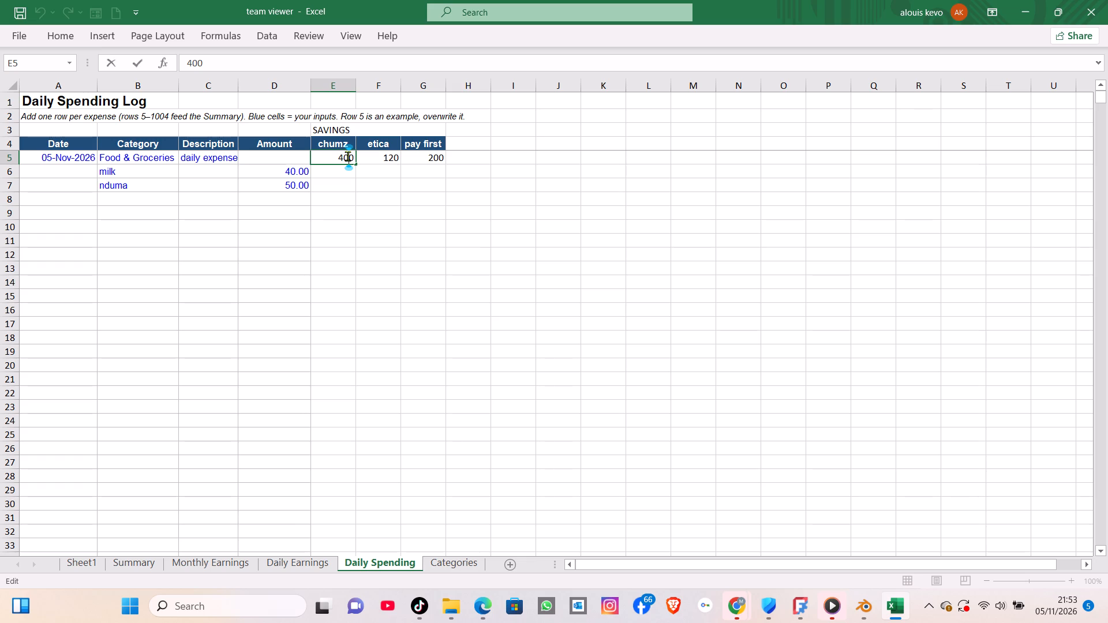
pyautogui.press('2')
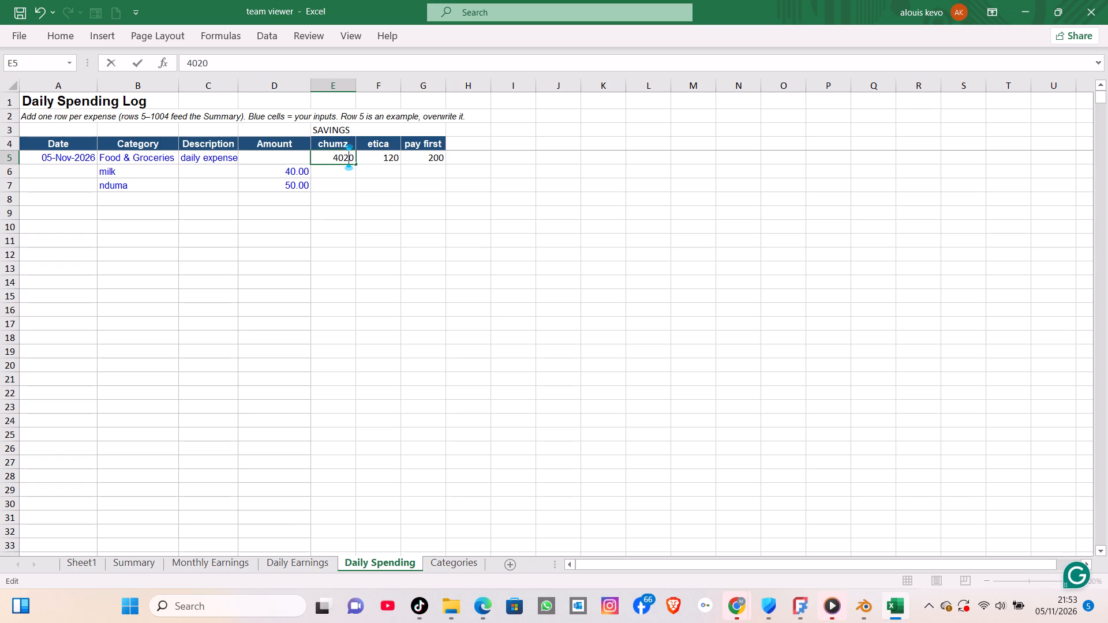
pyautogui.click(344, 160)
pyautogui.press('BackSpace')
pyautogui.press('Return')
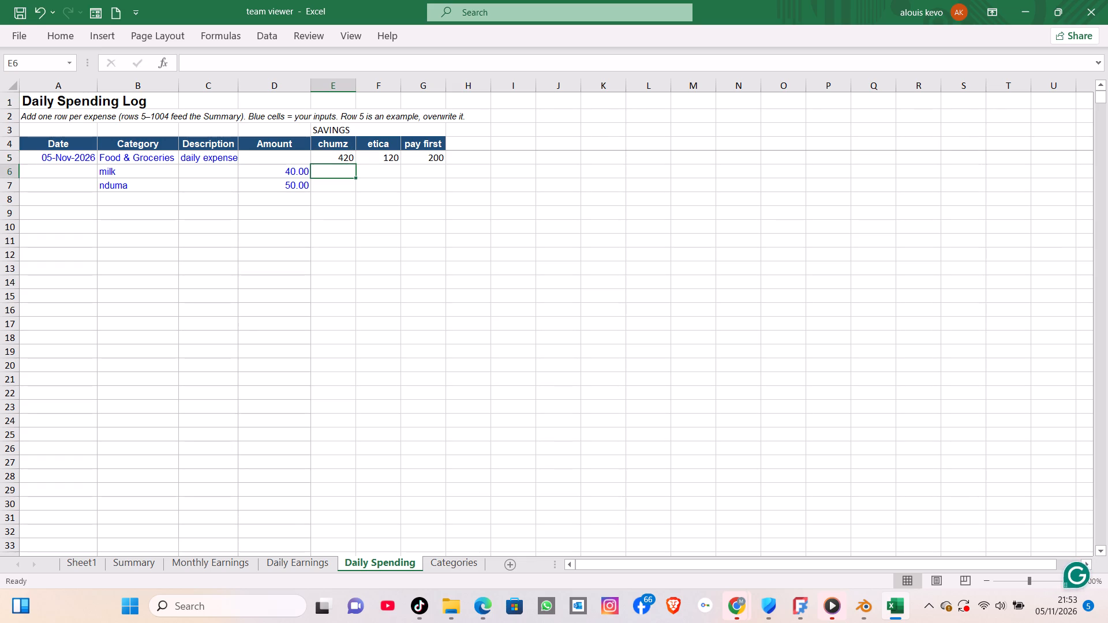
# Add a meat expense in row 8 of the Daily Spending Log with an amount of 230.
pyautogui.click(103, 197)
pyautogui.press('m')
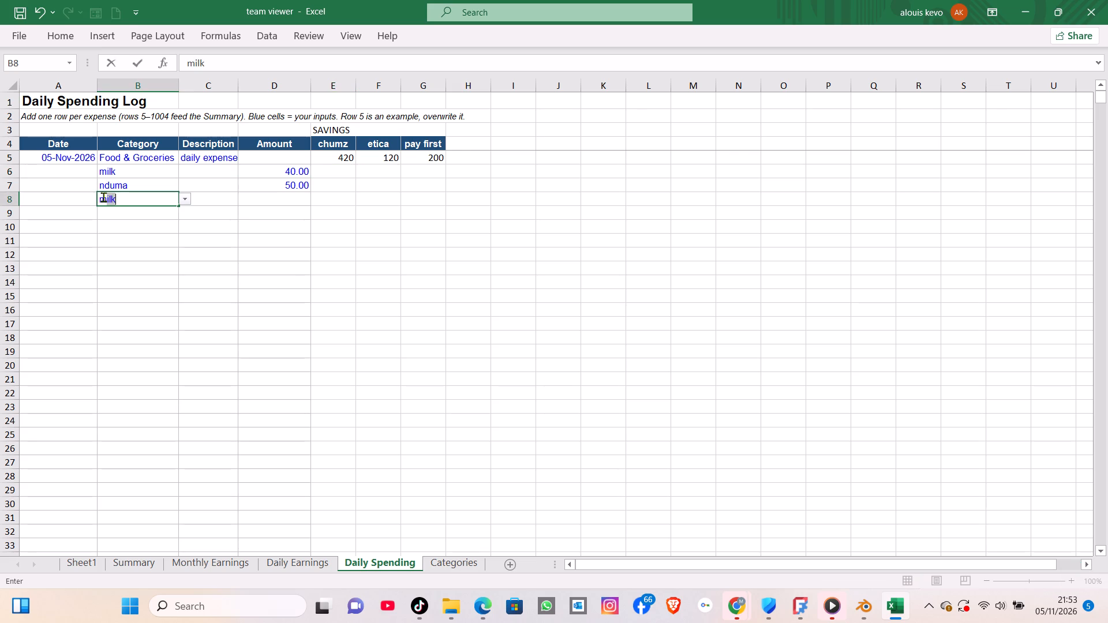
pyautogui.write('eat')
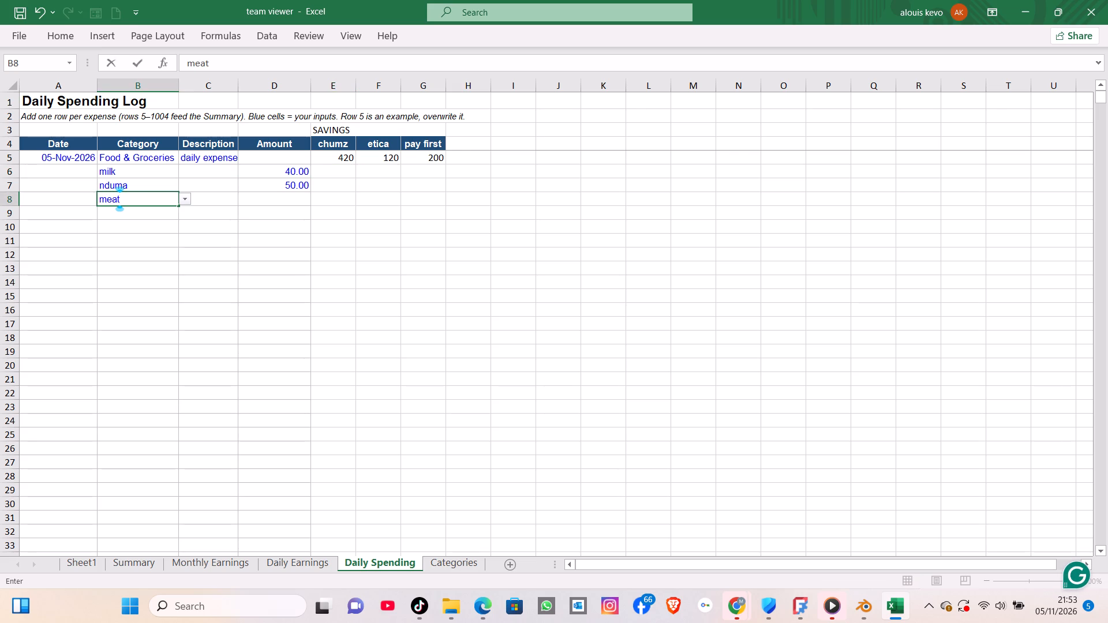
pyautogui.click(284, 204)
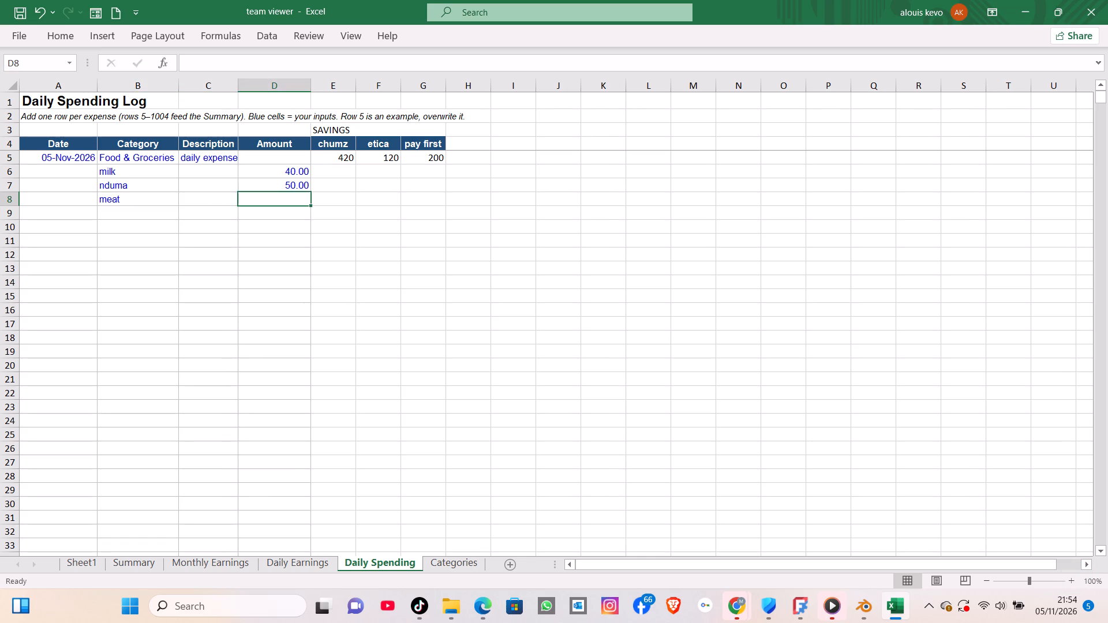
pyautogui.write('230')
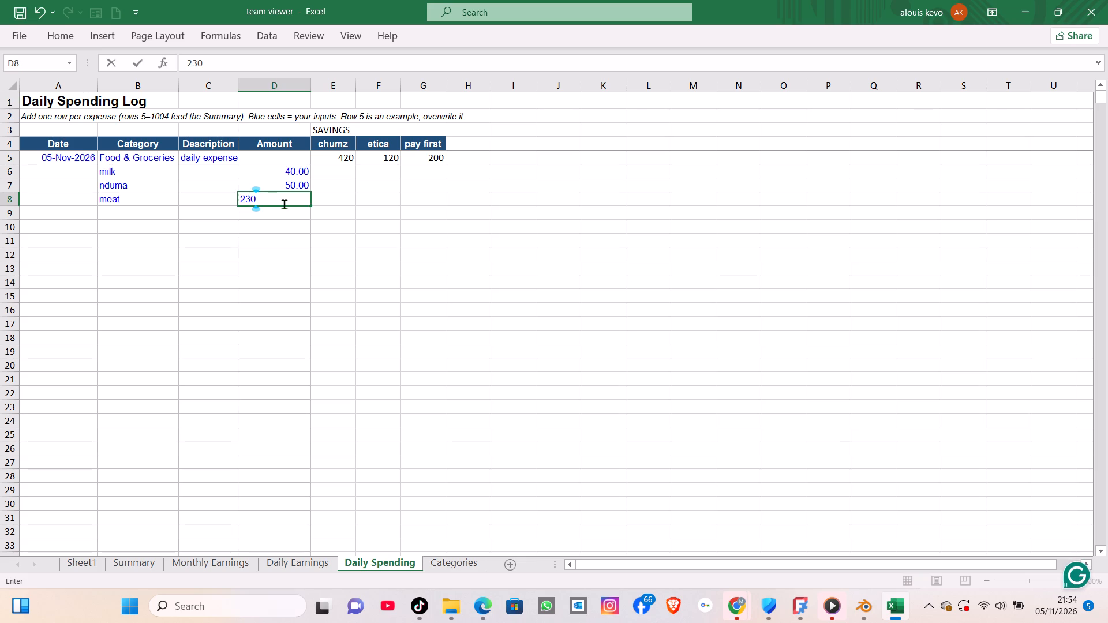
pyautogui.press('Return')
pyautogui.click(284, 204)
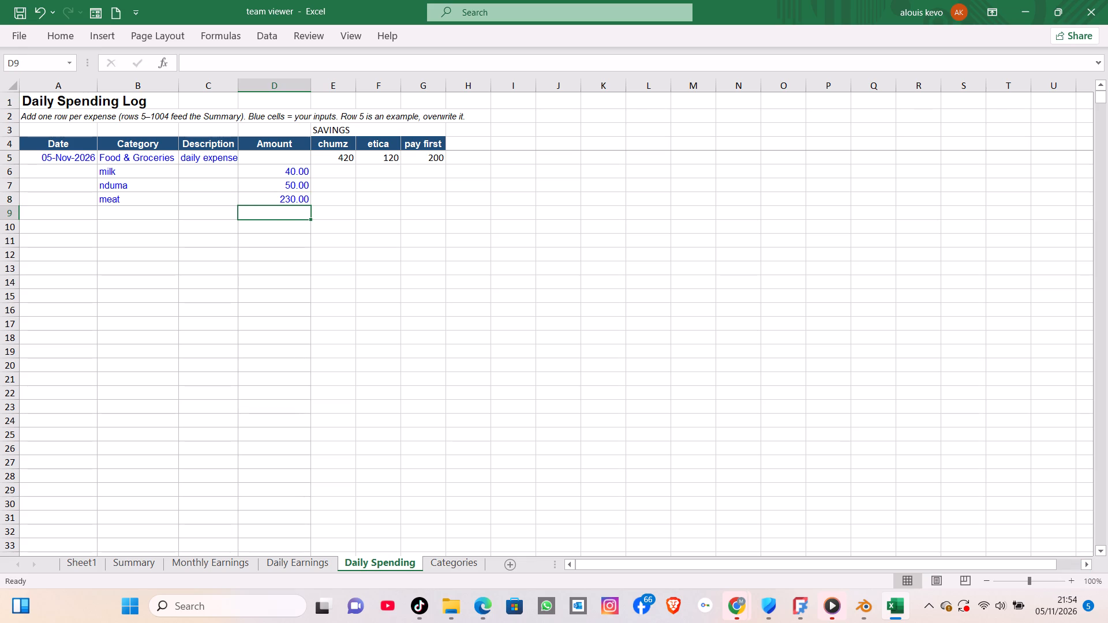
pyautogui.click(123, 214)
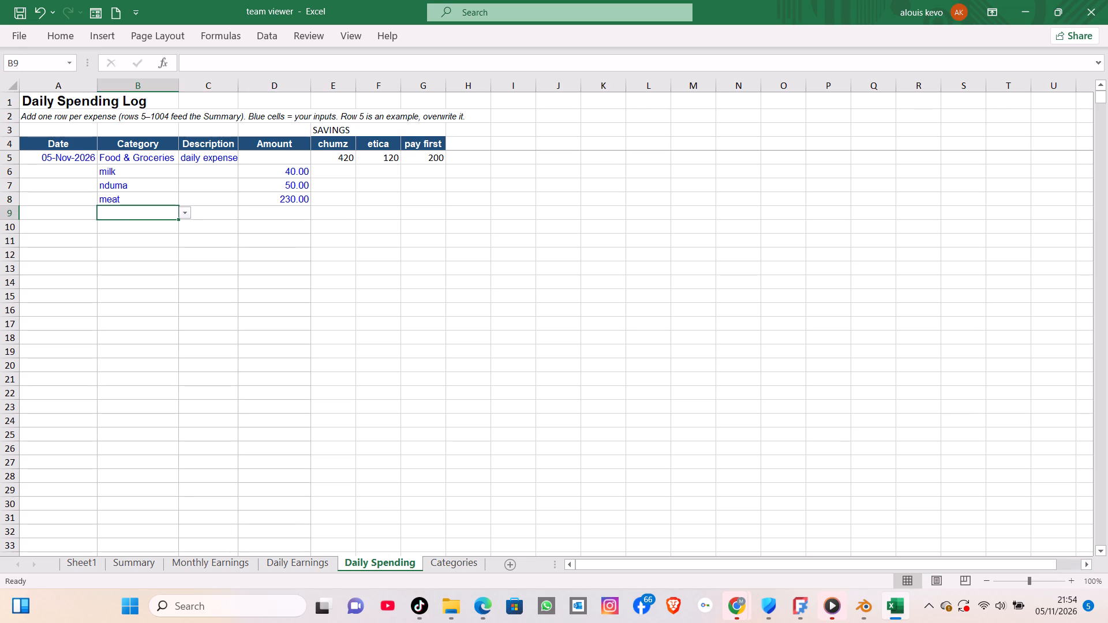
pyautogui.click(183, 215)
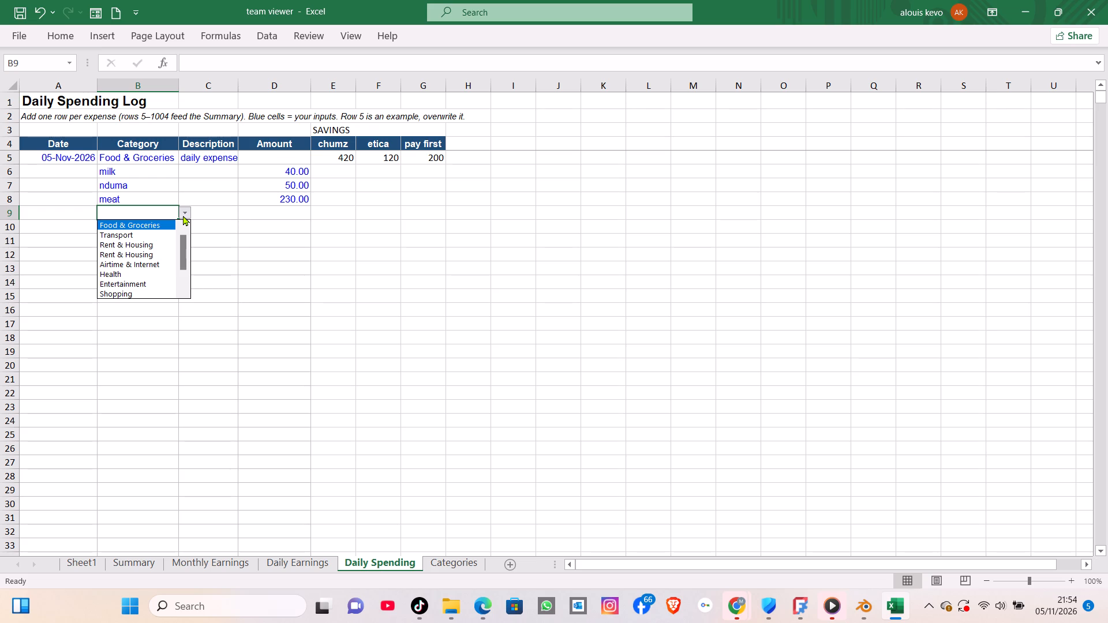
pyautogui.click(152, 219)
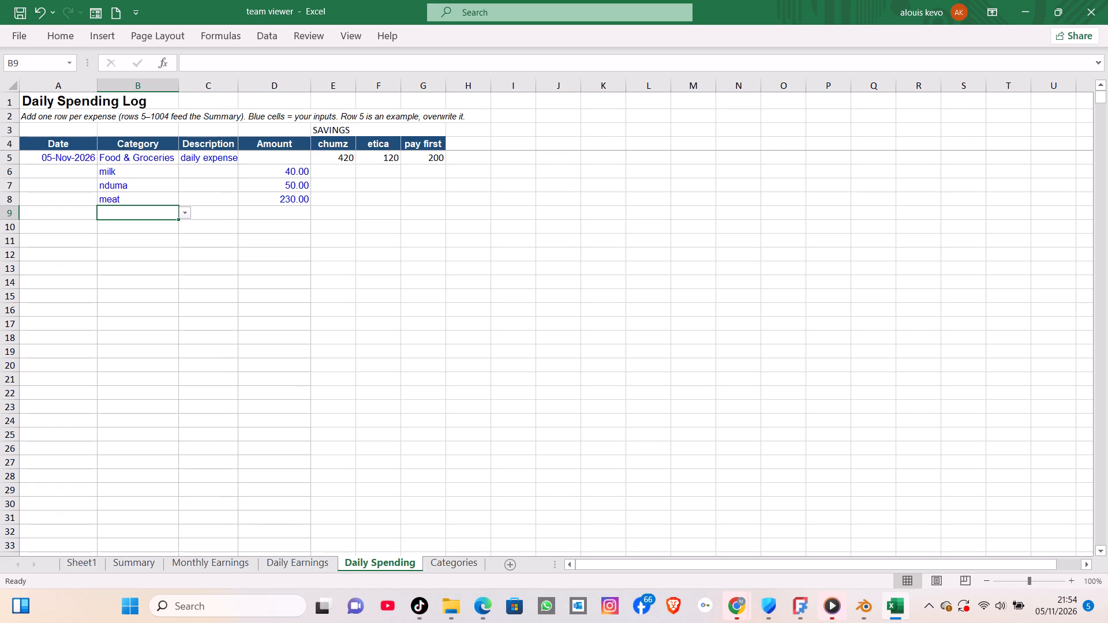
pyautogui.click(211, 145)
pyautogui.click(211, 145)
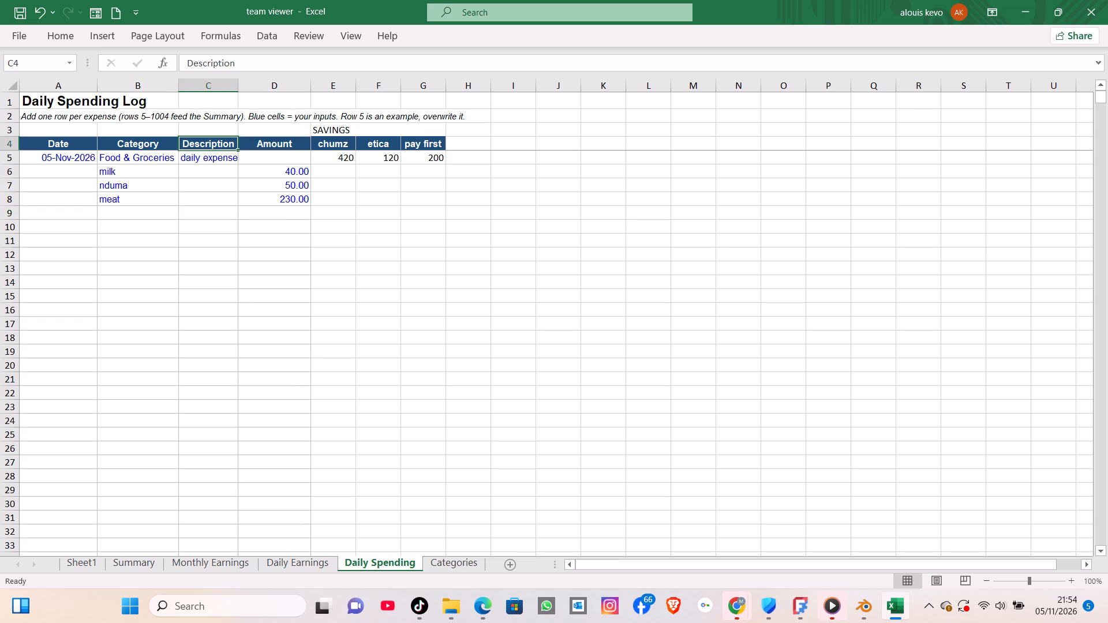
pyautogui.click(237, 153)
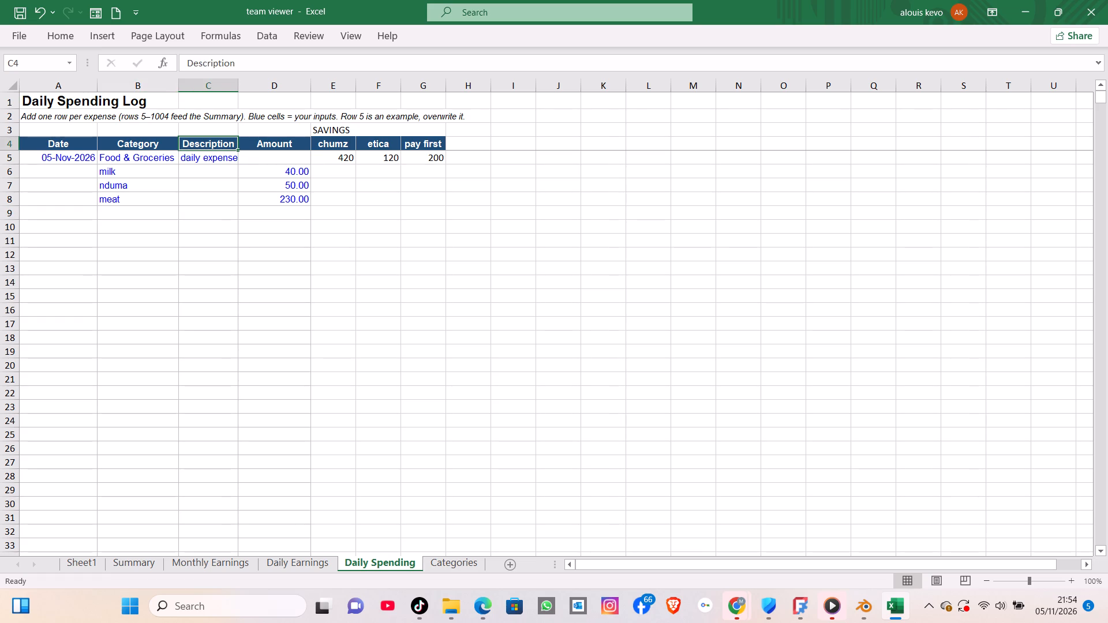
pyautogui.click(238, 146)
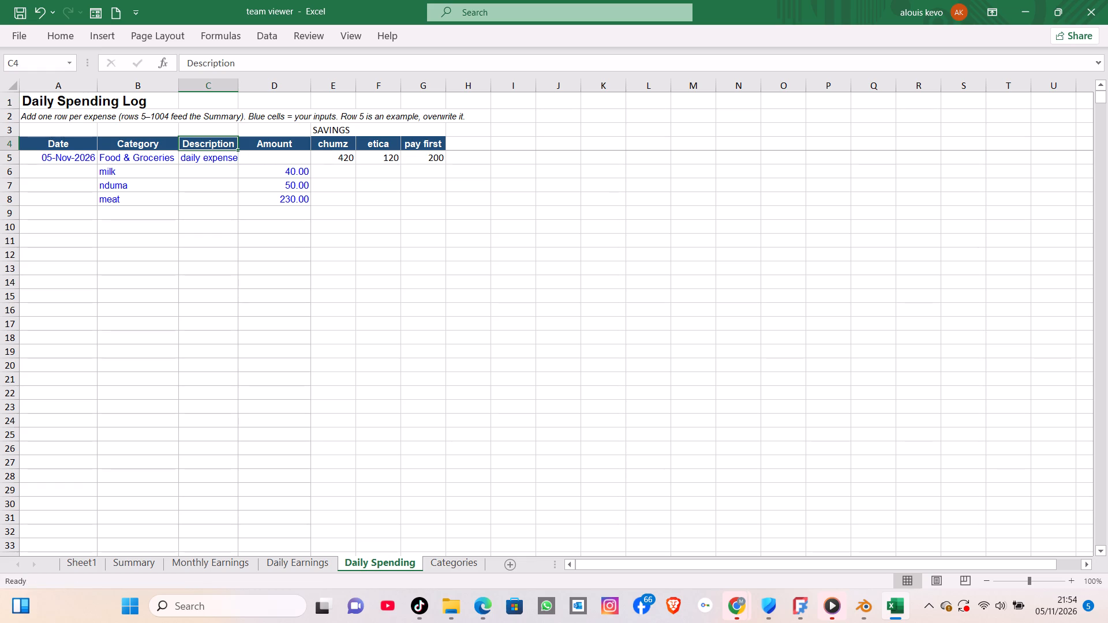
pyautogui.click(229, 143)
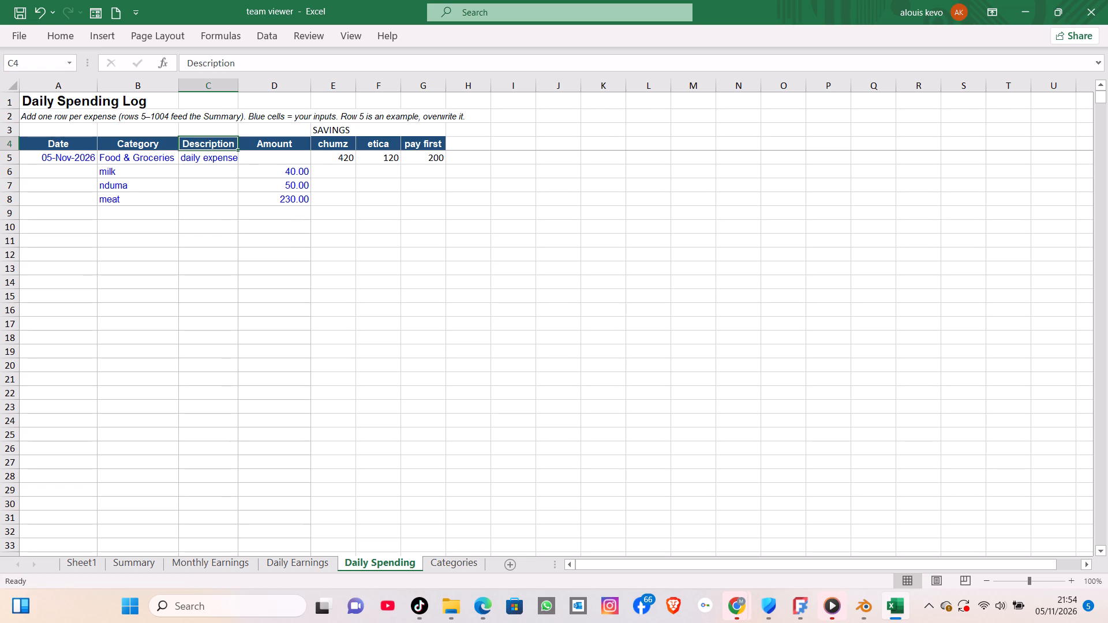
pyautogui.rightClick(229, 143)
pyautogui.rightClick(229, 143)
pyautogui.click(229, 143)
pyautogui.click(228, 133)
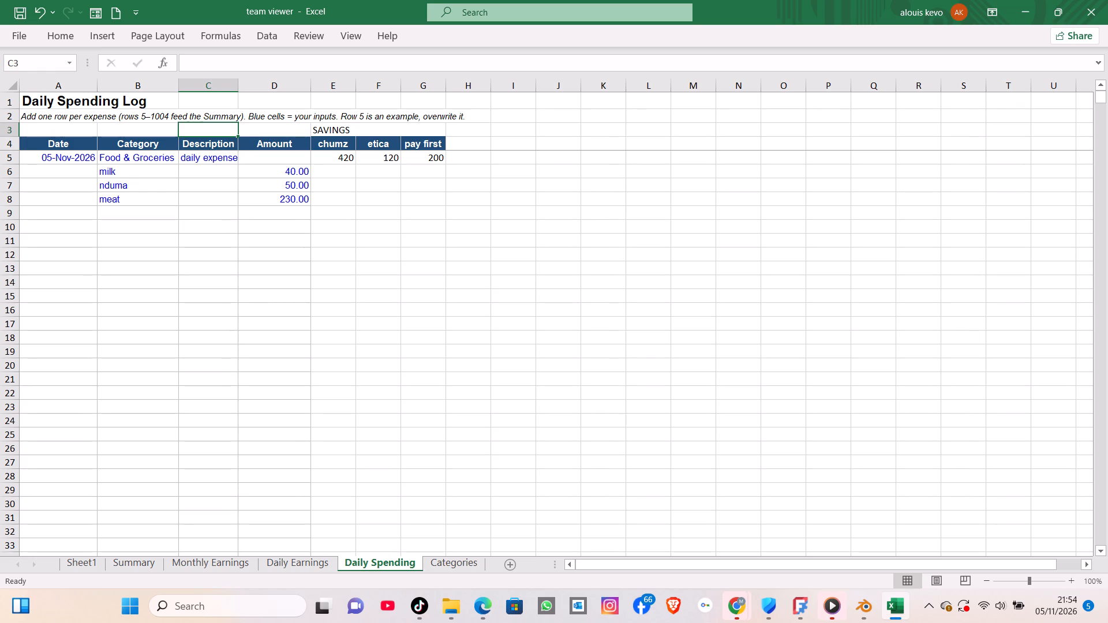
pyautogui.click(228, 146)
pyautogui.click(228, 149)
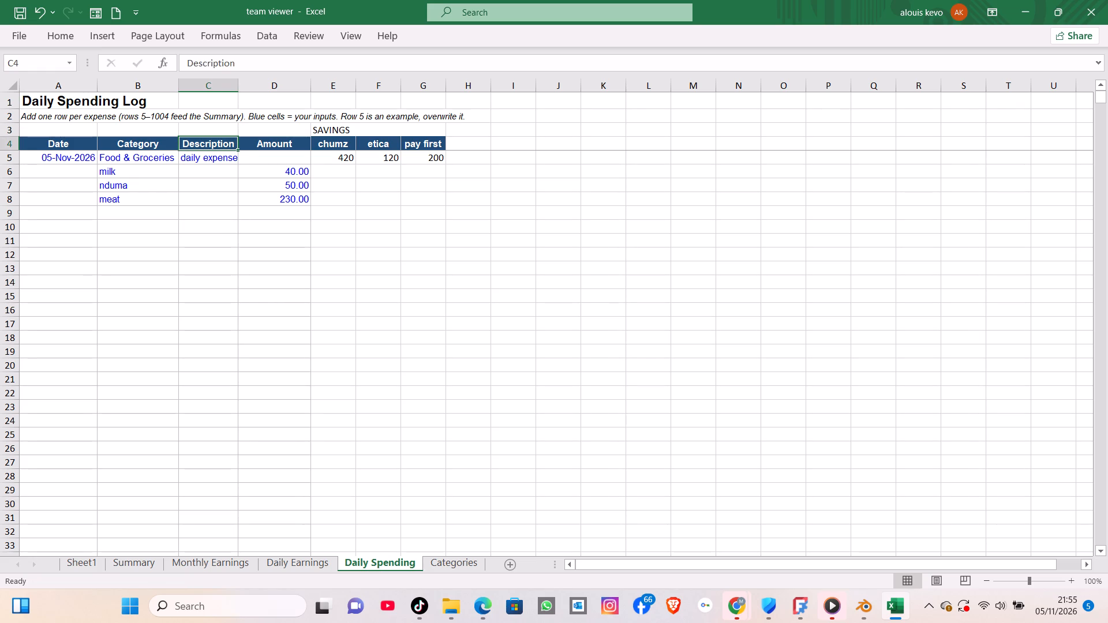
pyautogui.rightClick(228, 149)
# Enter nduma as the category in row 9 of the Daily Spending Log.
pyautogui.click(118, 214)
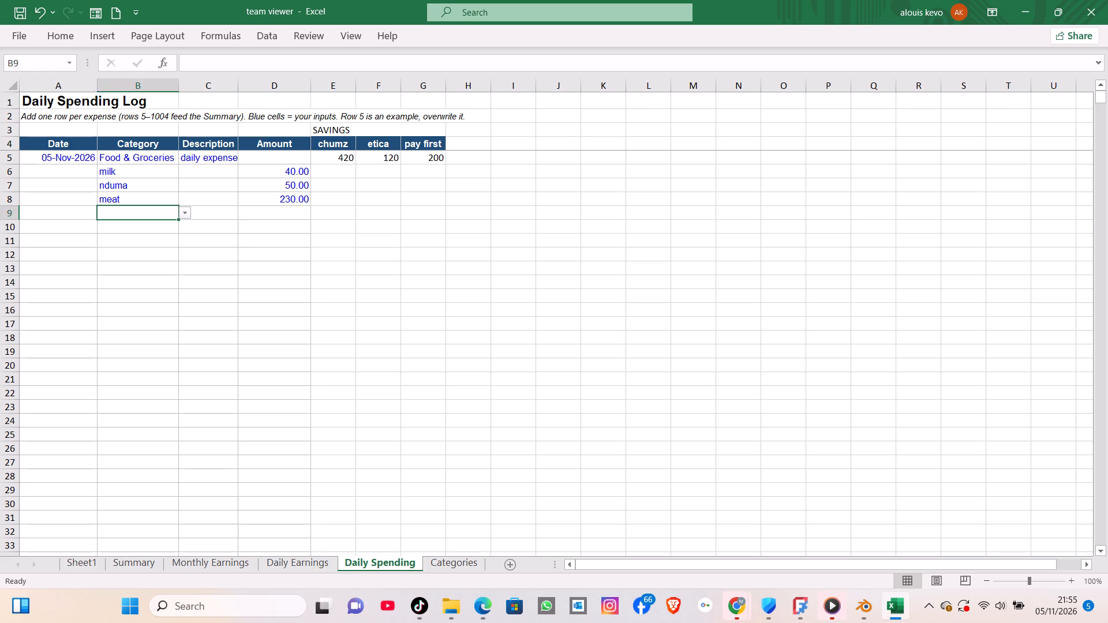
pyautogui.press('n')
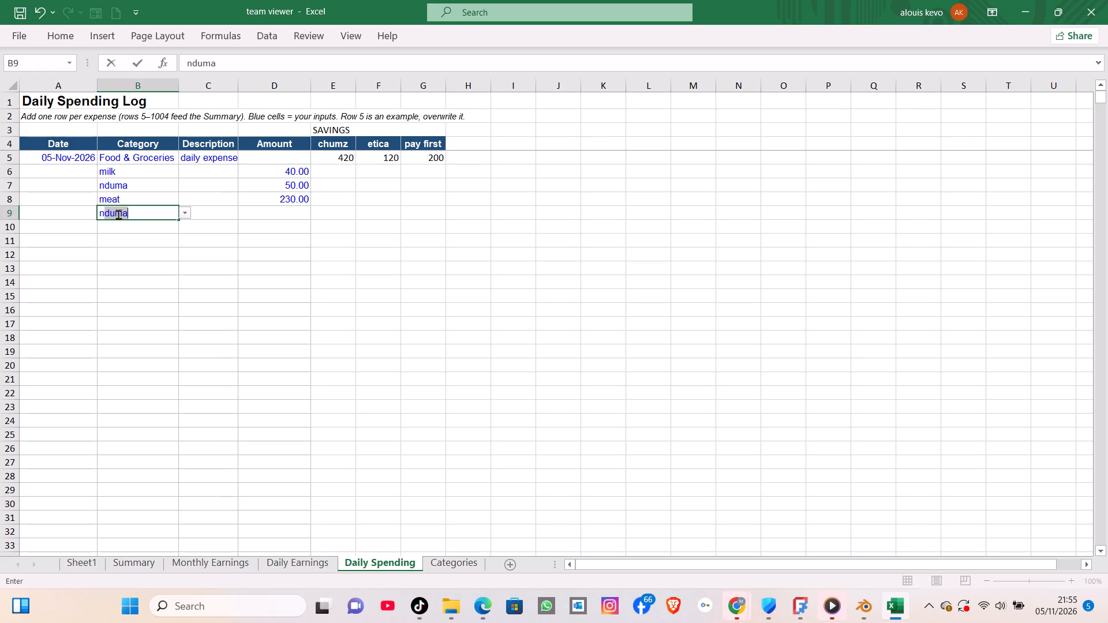
# Set the amount of the nduma expense in row 7 to 150.
pyautogui.click(136, 188)
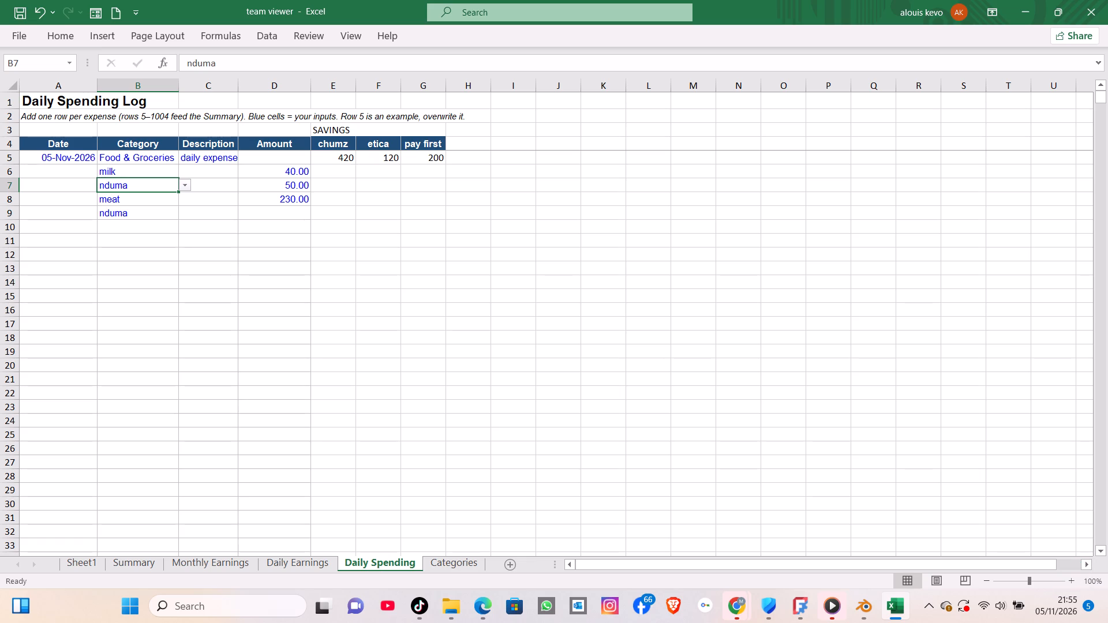
pyautogui.click(284, 185)
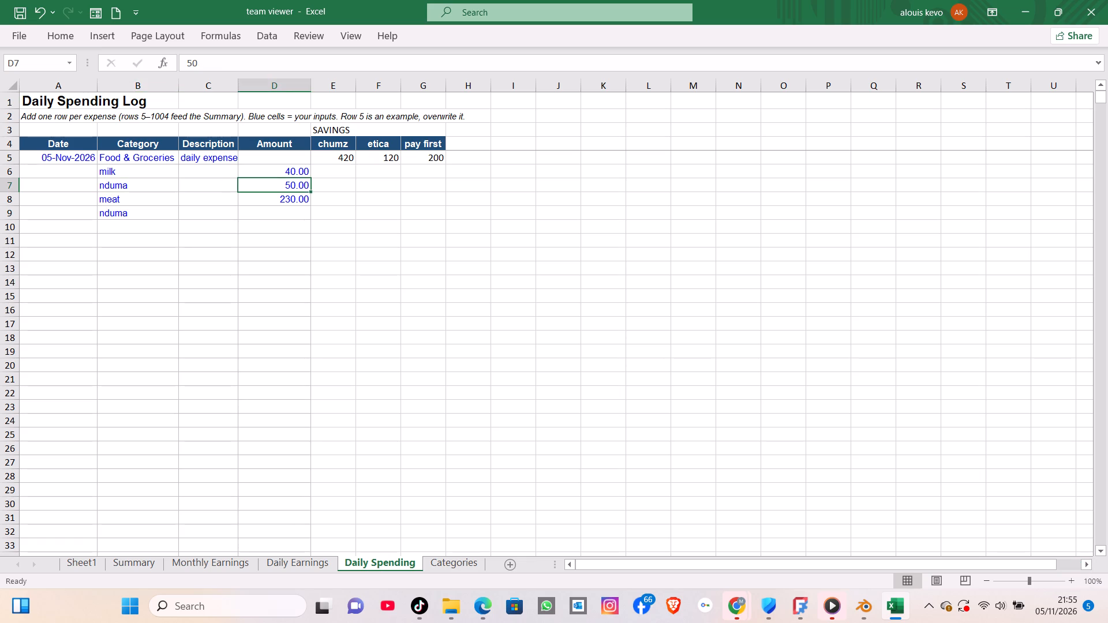
pyautogui.press('1')
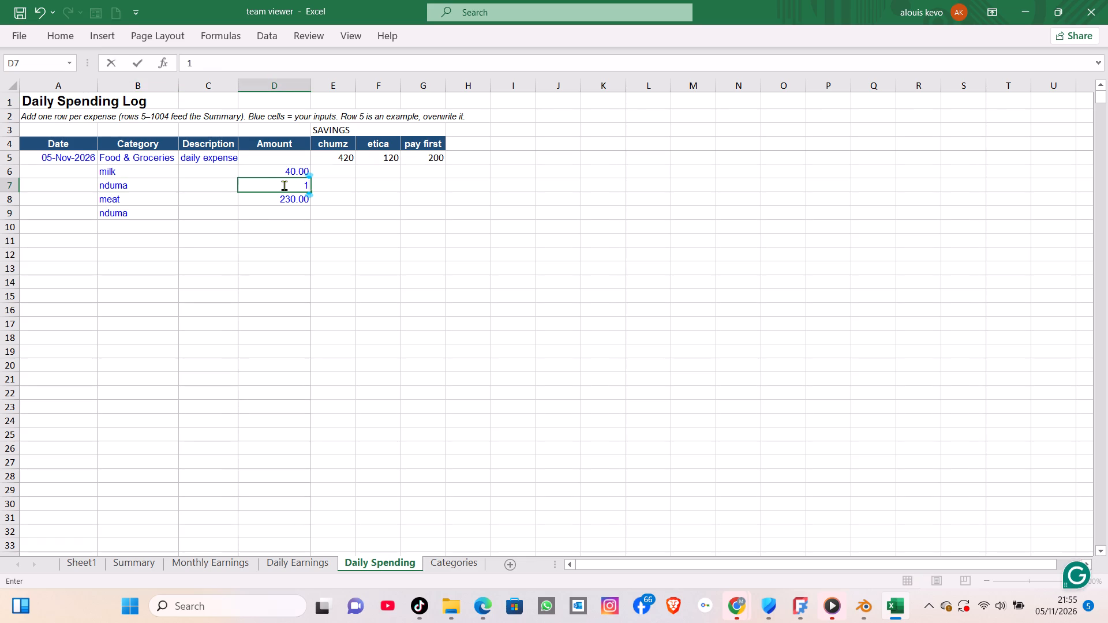
pyautogui.write('50')
# Replace the category in row 9 of the Daily Spending Log with potatoes and enter an amount of 30.
pyautogui.click(155, 219)
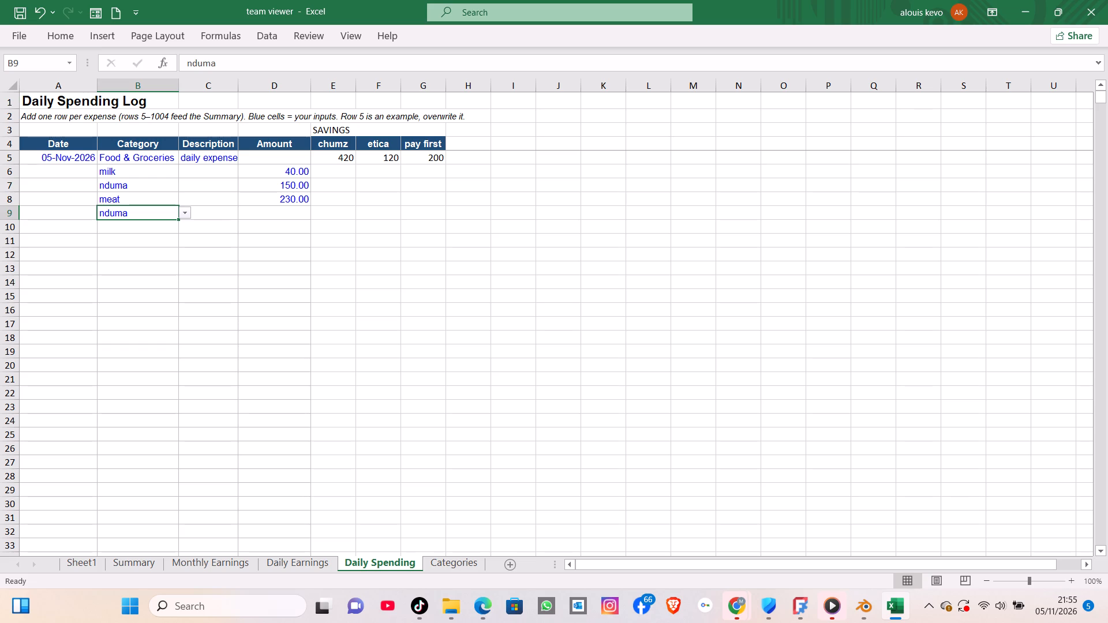
pyautogui.press('BackSpace')
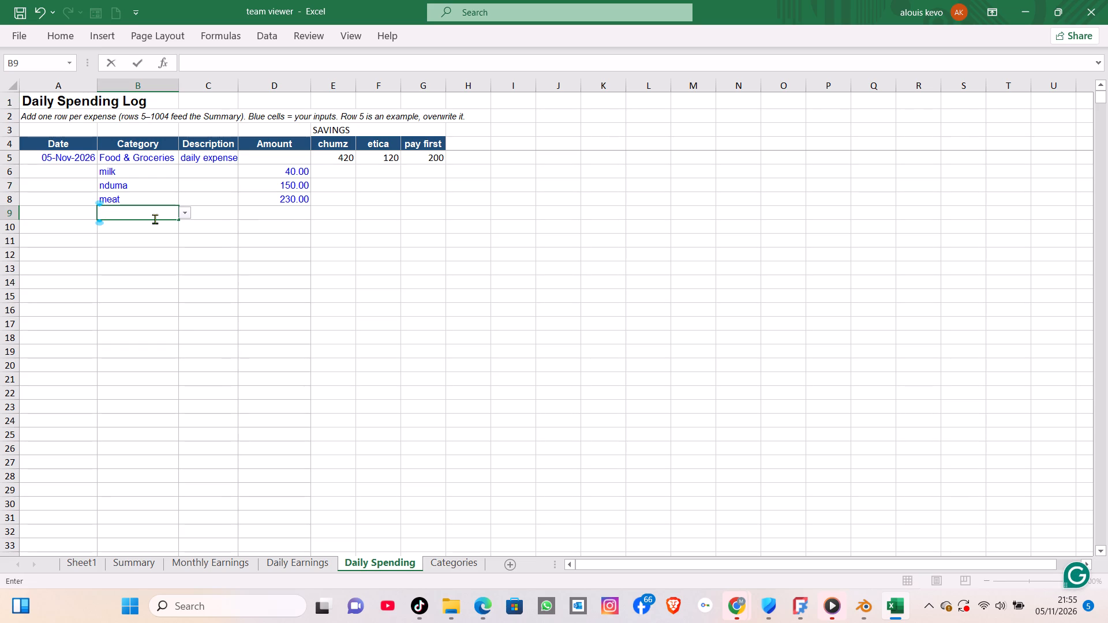
pyautogui.write('po')
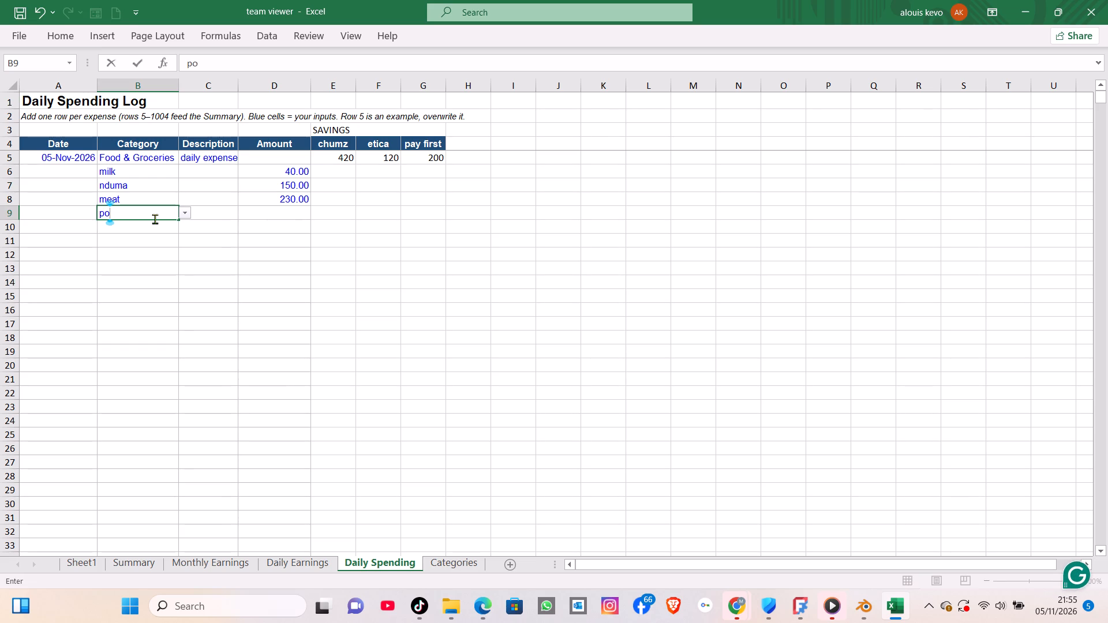
pyautogui.write('tatoes')
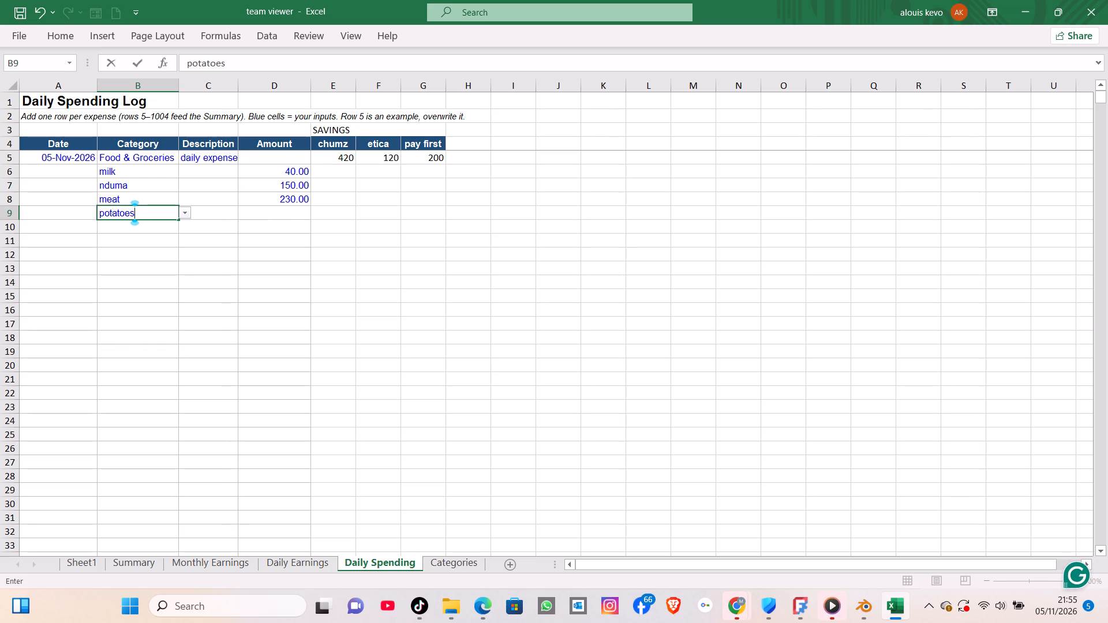
pyautogui.press('Return')
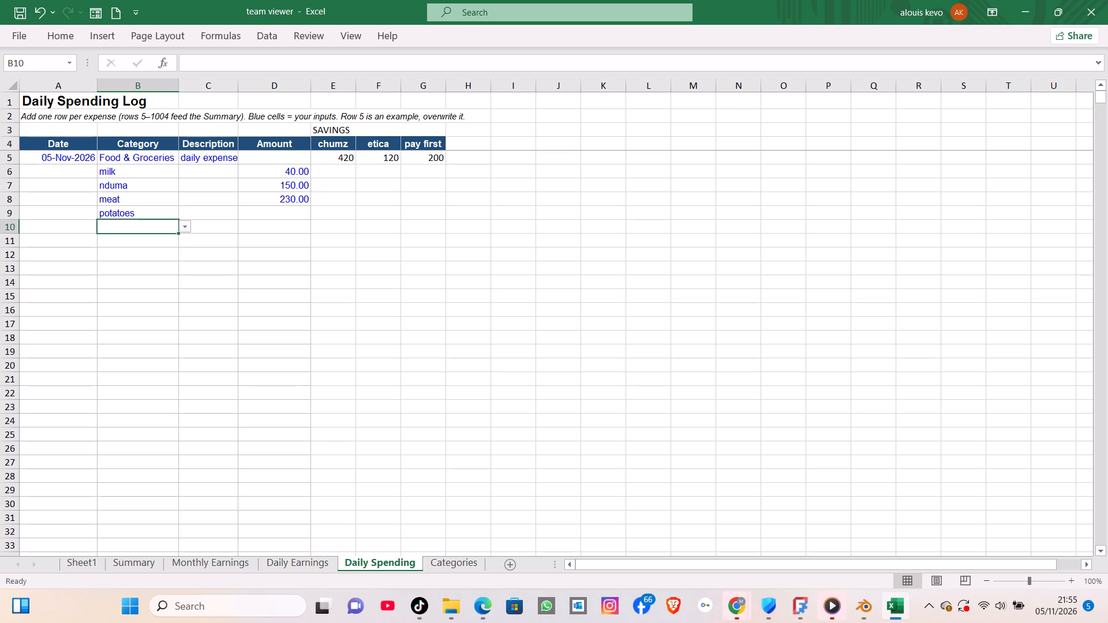
pyautogui.click(266, 217)
pyautogui.write('30')
# Add a banana expense in row 10 of the Daily Spending Log with an amount of 20.
pyautogui.click(146, 228)
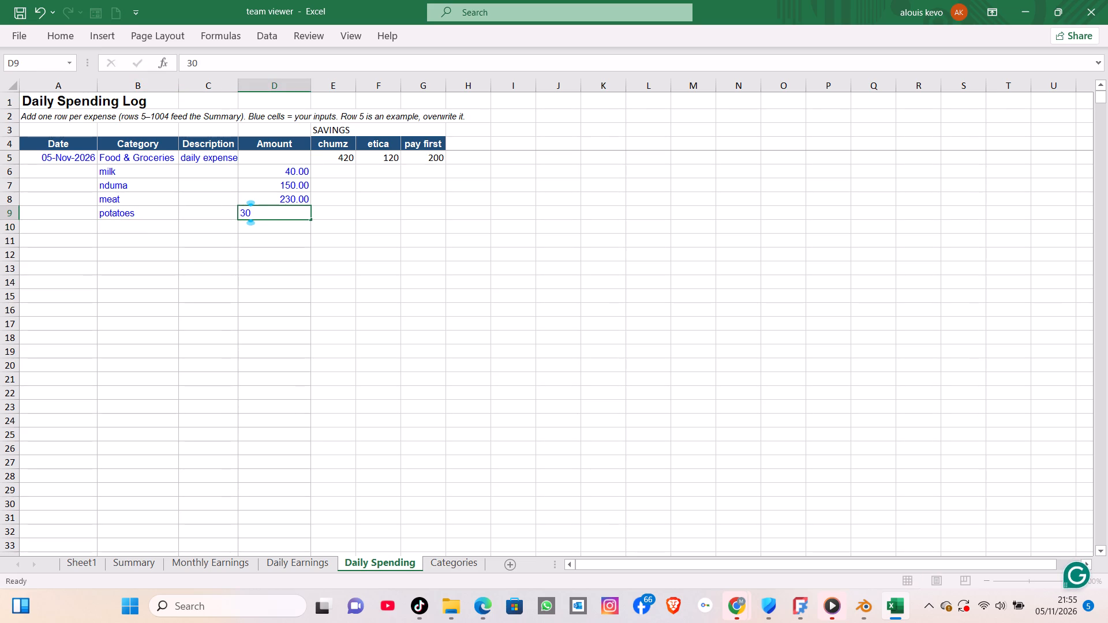
pyautogui.write('banana')
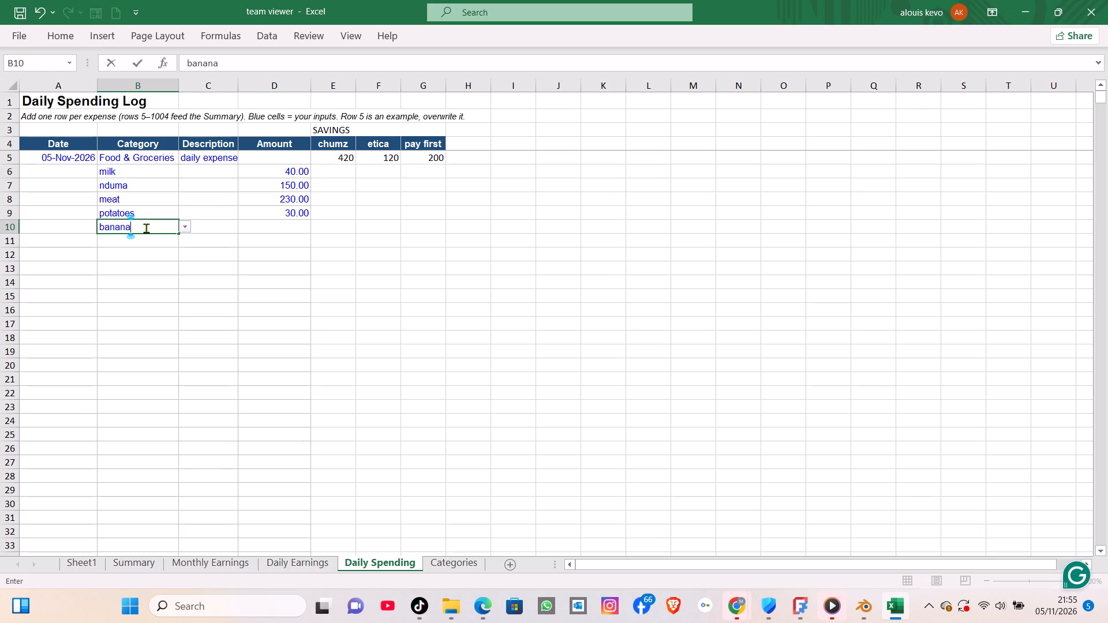
pyautogui.click(272, 227)
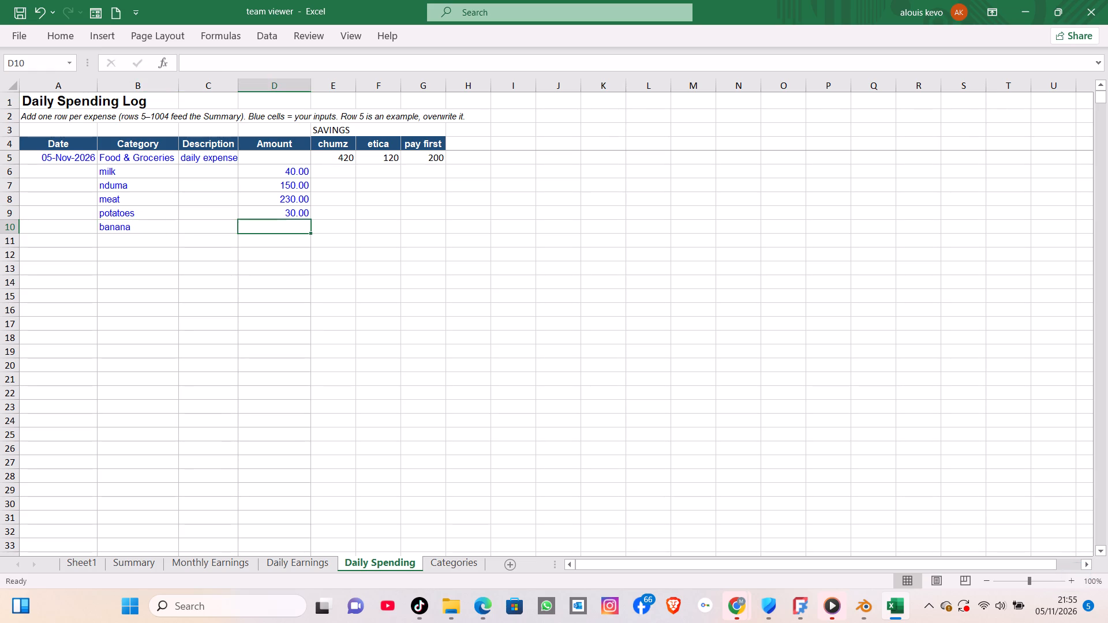
pyautogui.write('20')
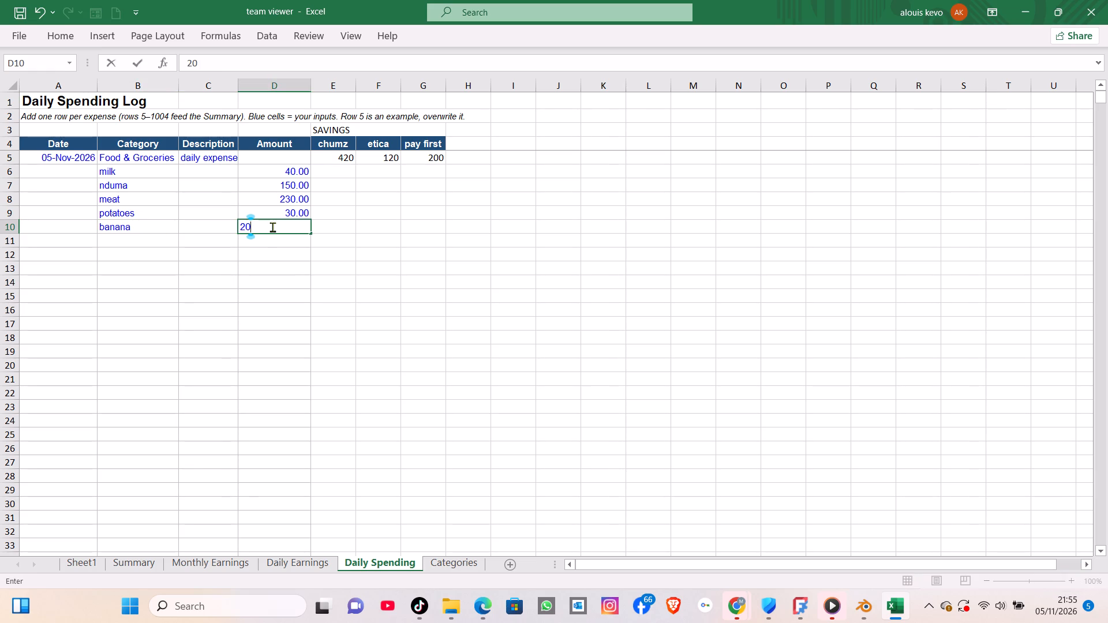
# Add an onions expense in row 11 of the Daily Spending Log with an amount of 20.
pyautogui.click(143, 240)
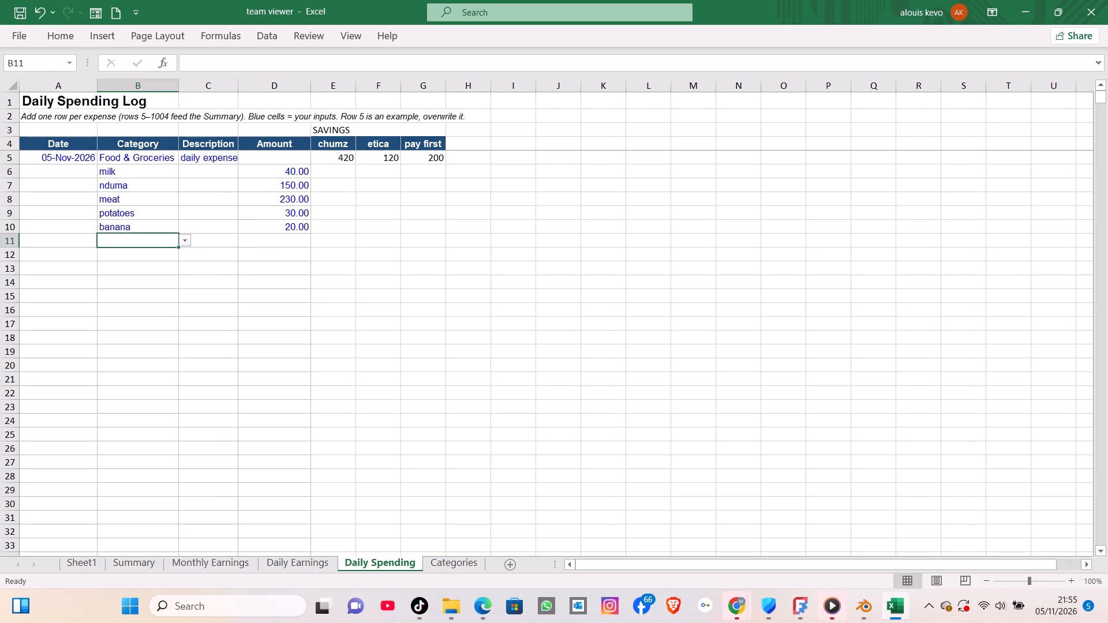
pyautogui.write('ono')
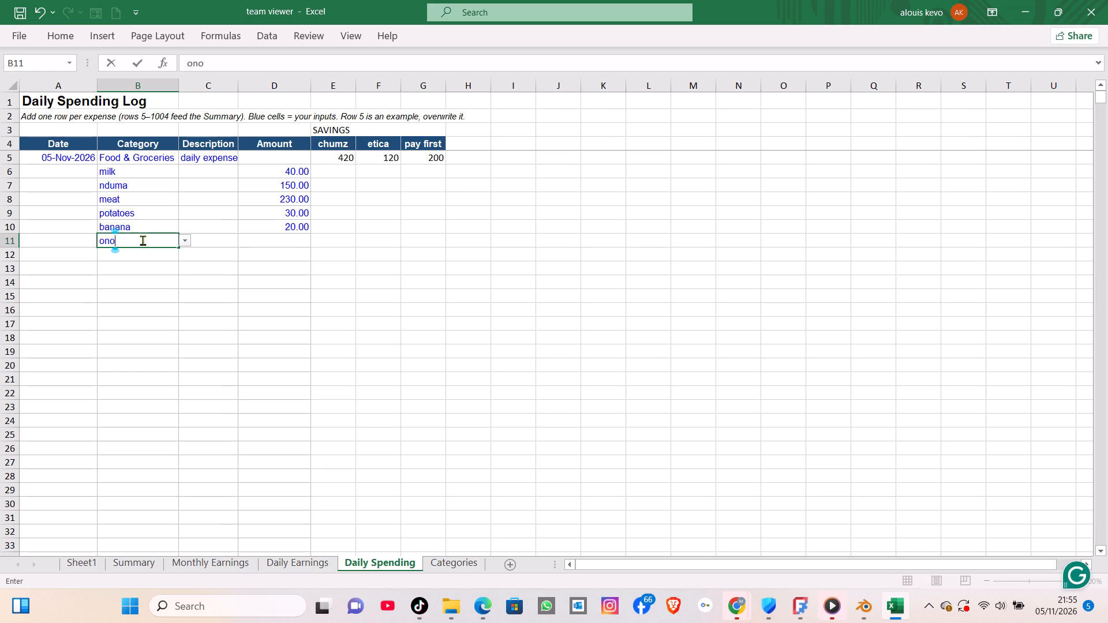
pyautogui.press('BackSpace')
pyautogui.write('ions')
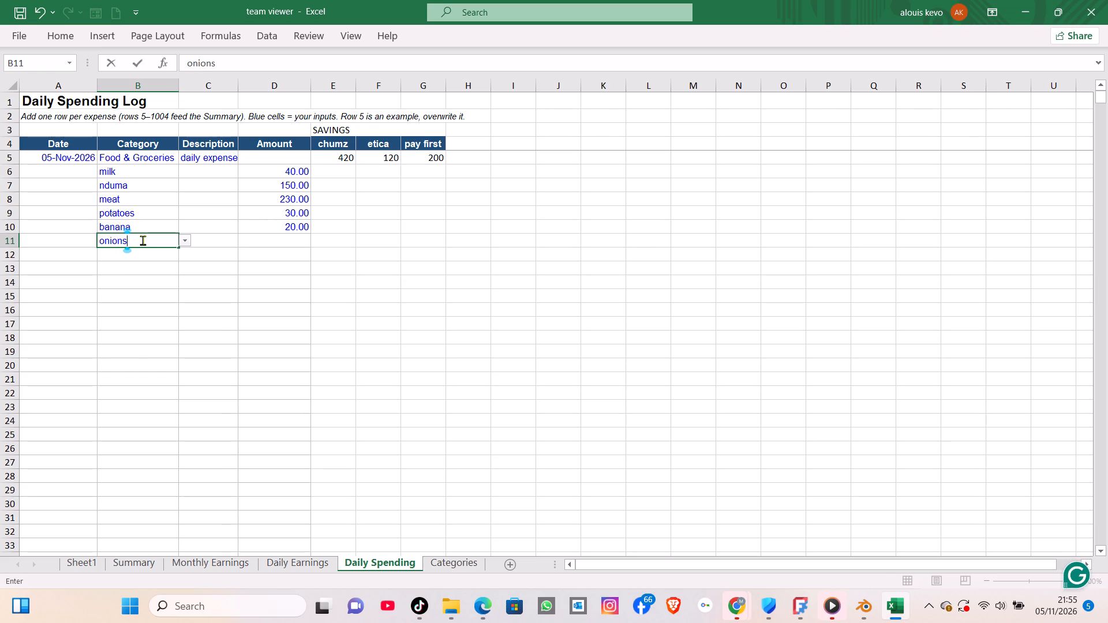
pyautogui.click(267, 248)
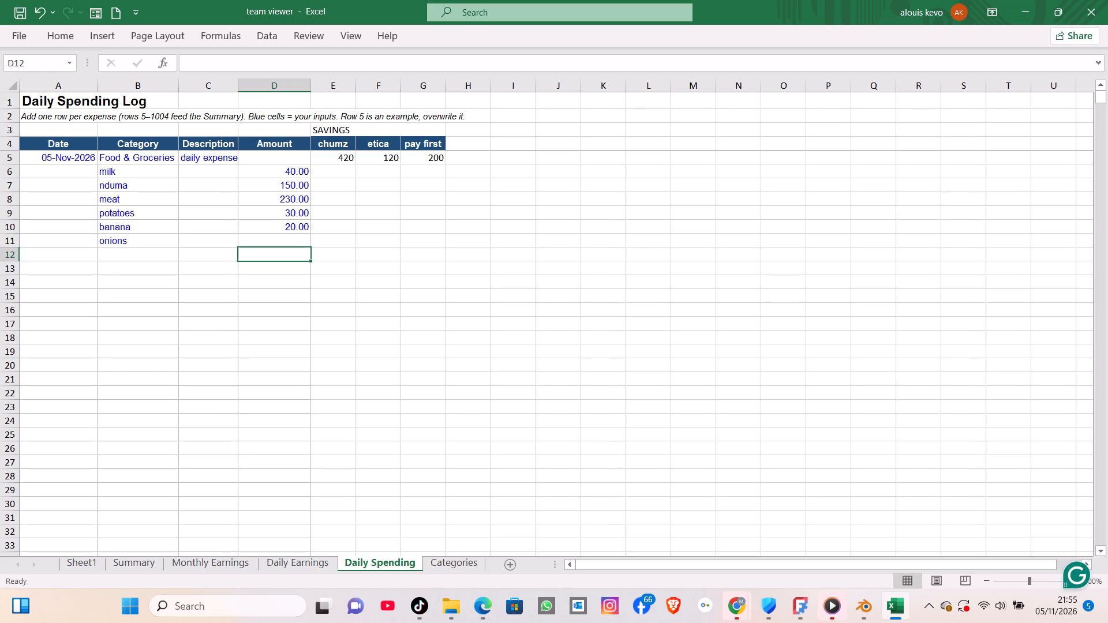
pyautogui.click(276, 239)
pyautogui.write('20')
# Add an expense with the category tomatos in row 12 of the Daily Spending Log with an amount of 20.
pyautogui.click(137, 261)
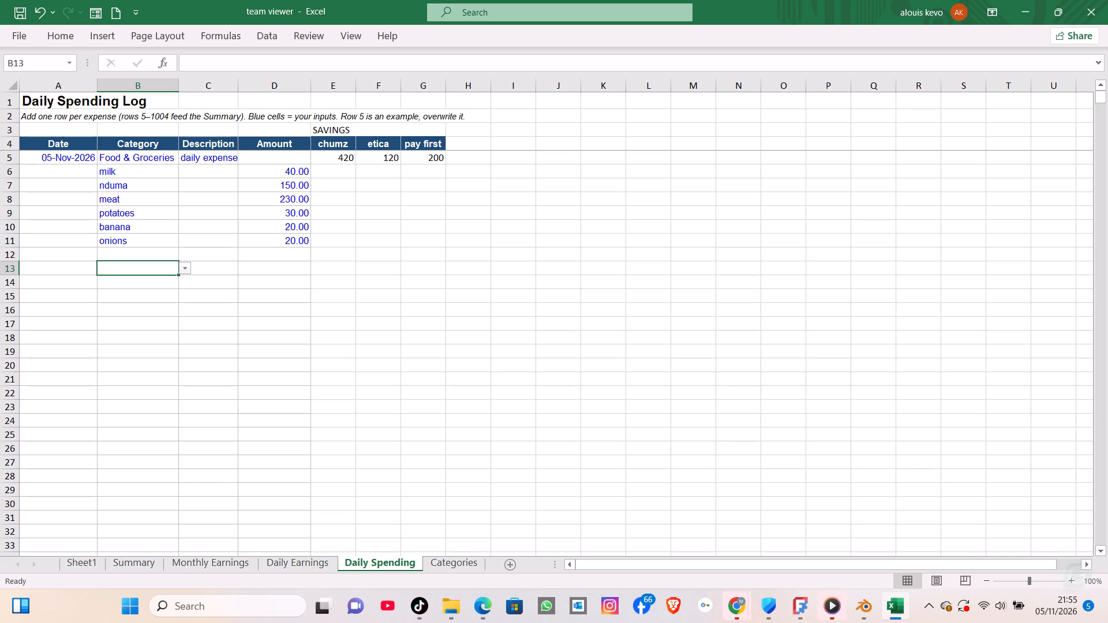
pyautogui.click(140, 252)
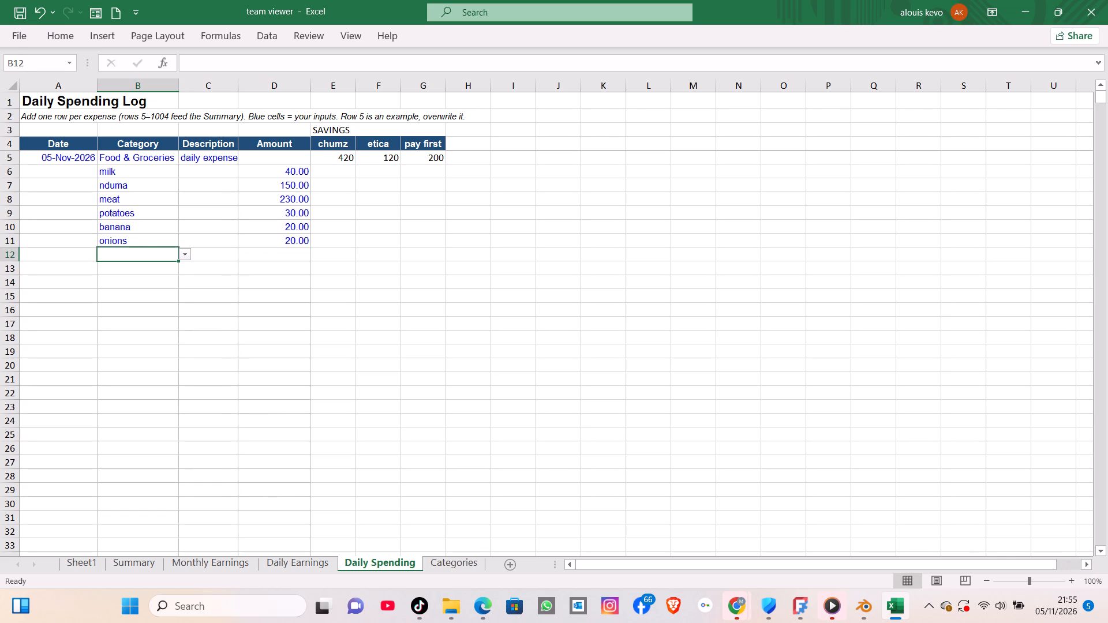
pyautogui.write('toma')
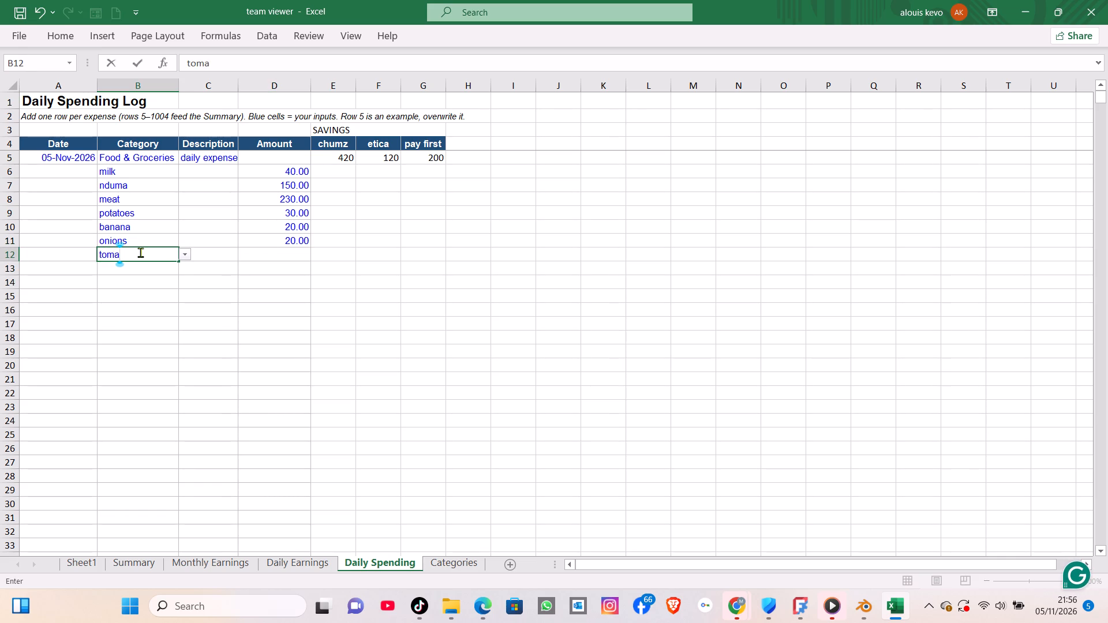
pyautogui.write('tos')
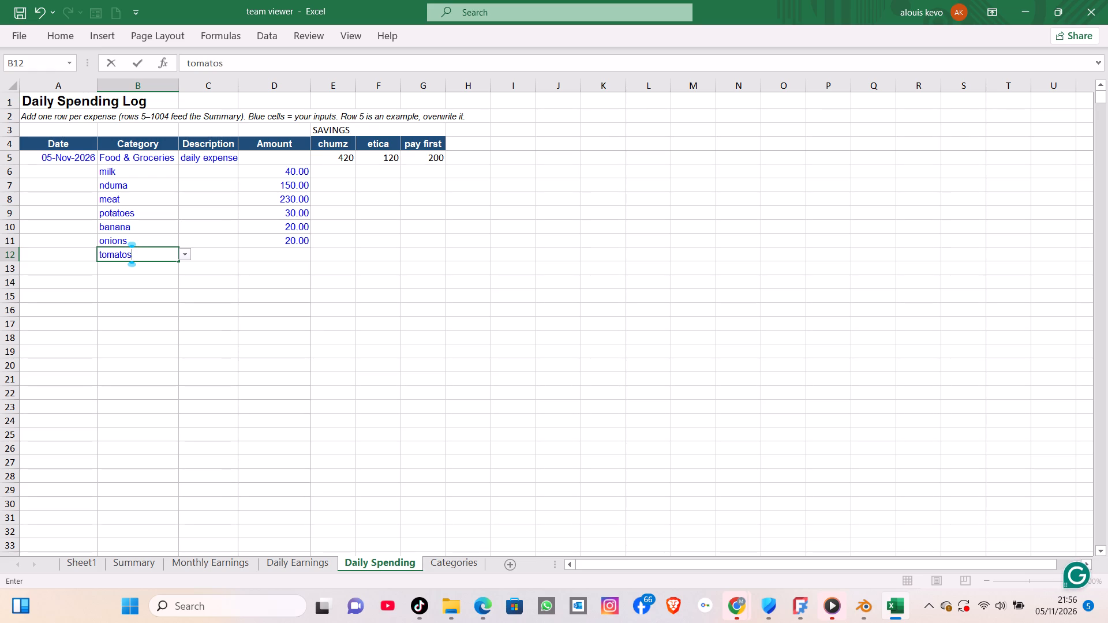
pyautogui.press('Return')
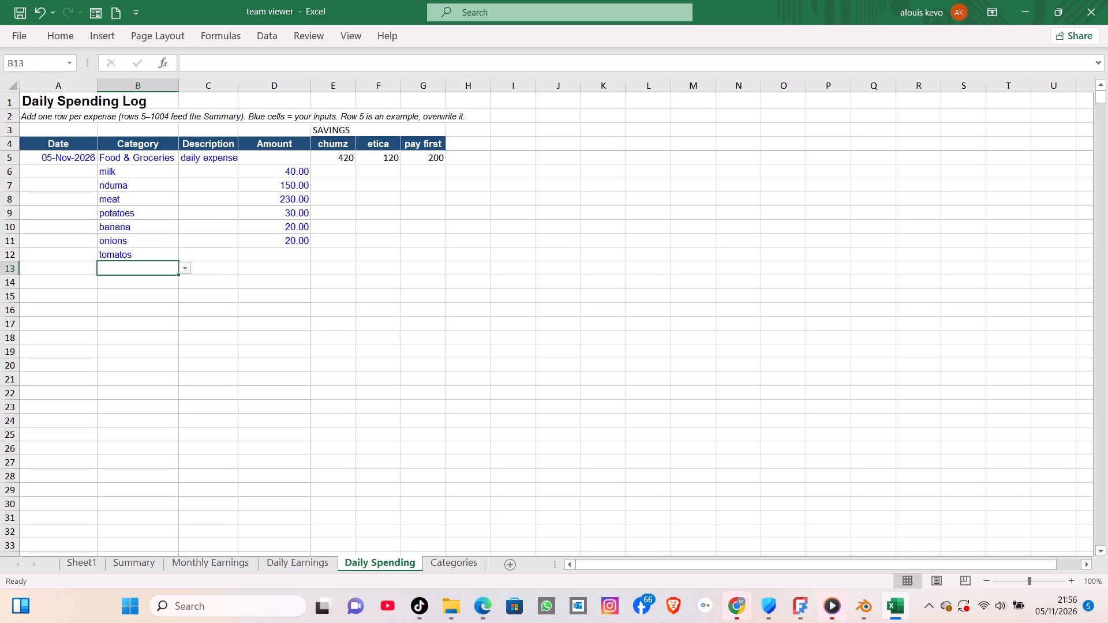
pyautogui.click(264, 253)
pyautogui.write('20')
pyautogui.press('Return')
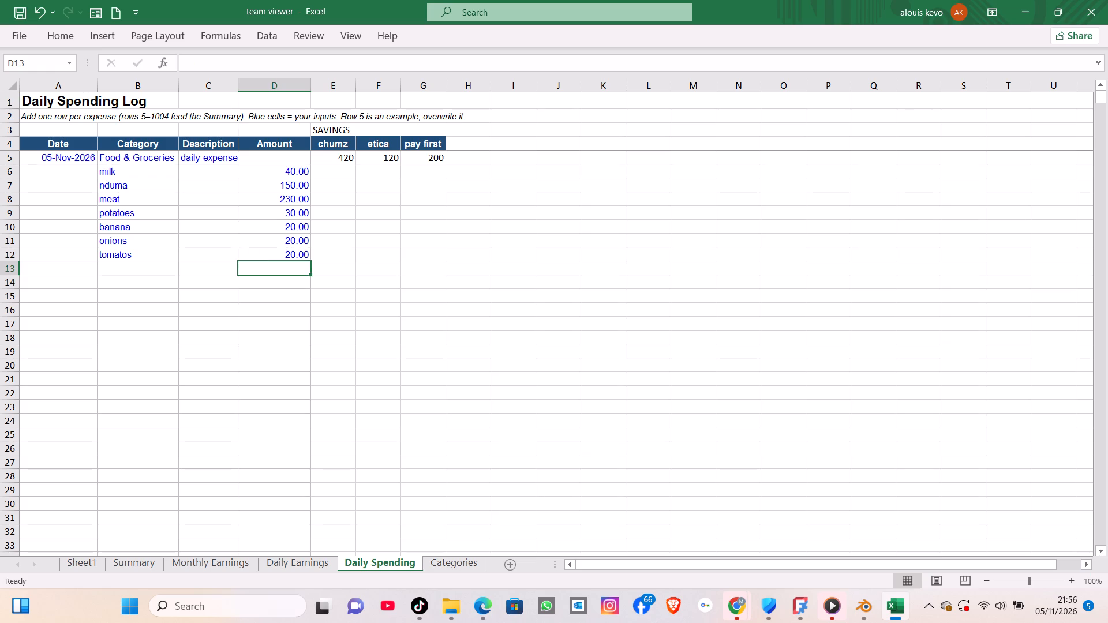
# Add a cabbage expense in row 13 of the Daily Spending Log with an amount of 30.
pyautogui.doubleClick(142, 271)
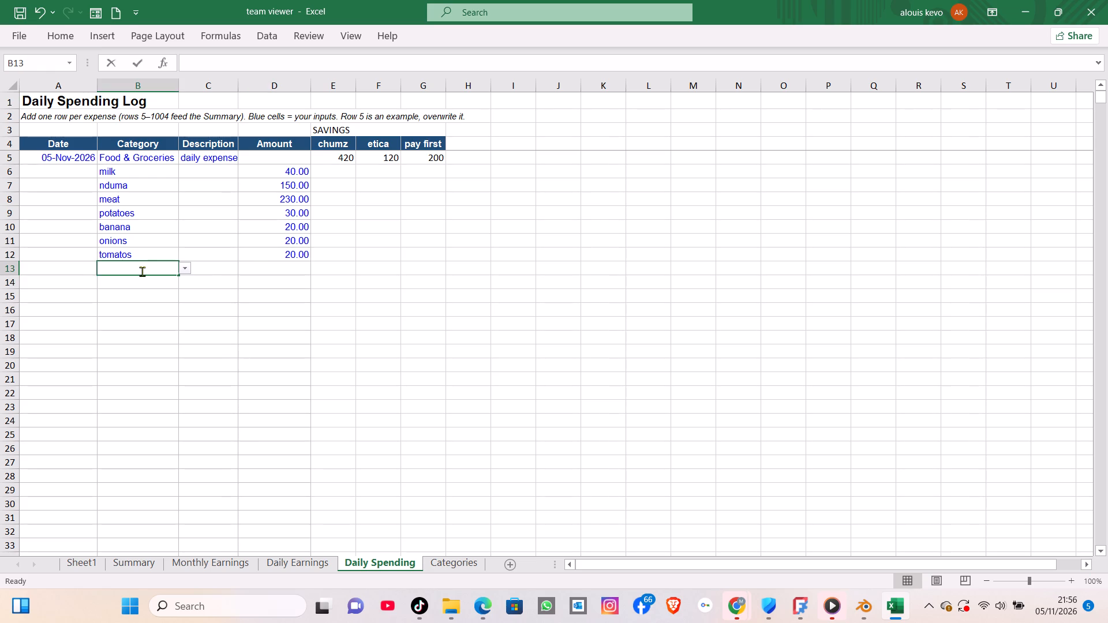
pyautogui.write('cabbage')
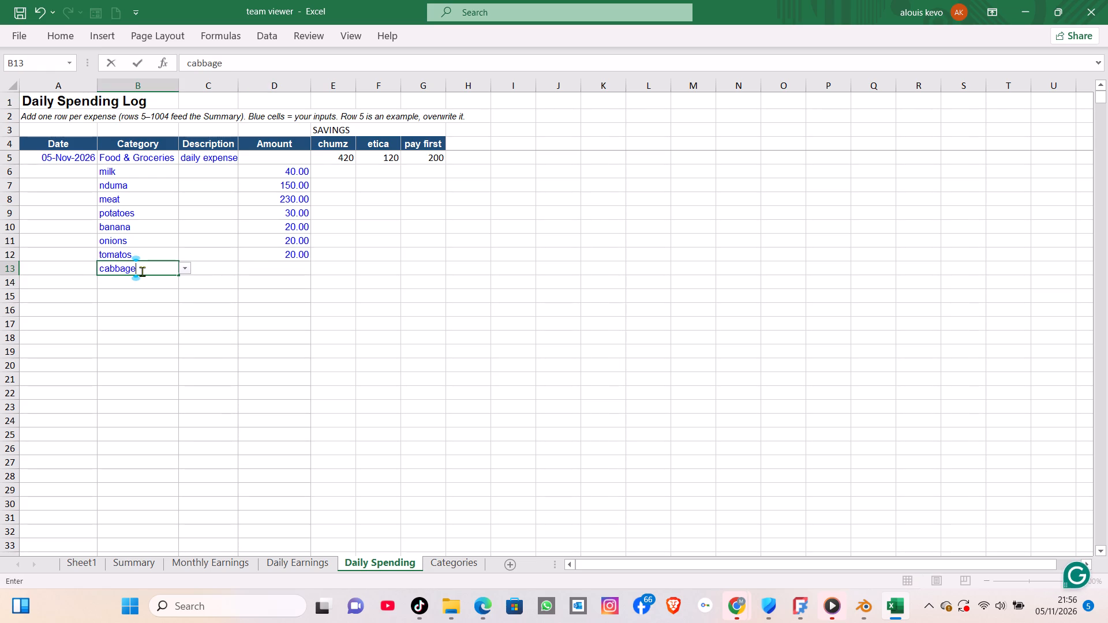
pyautogui.click(266, 267)
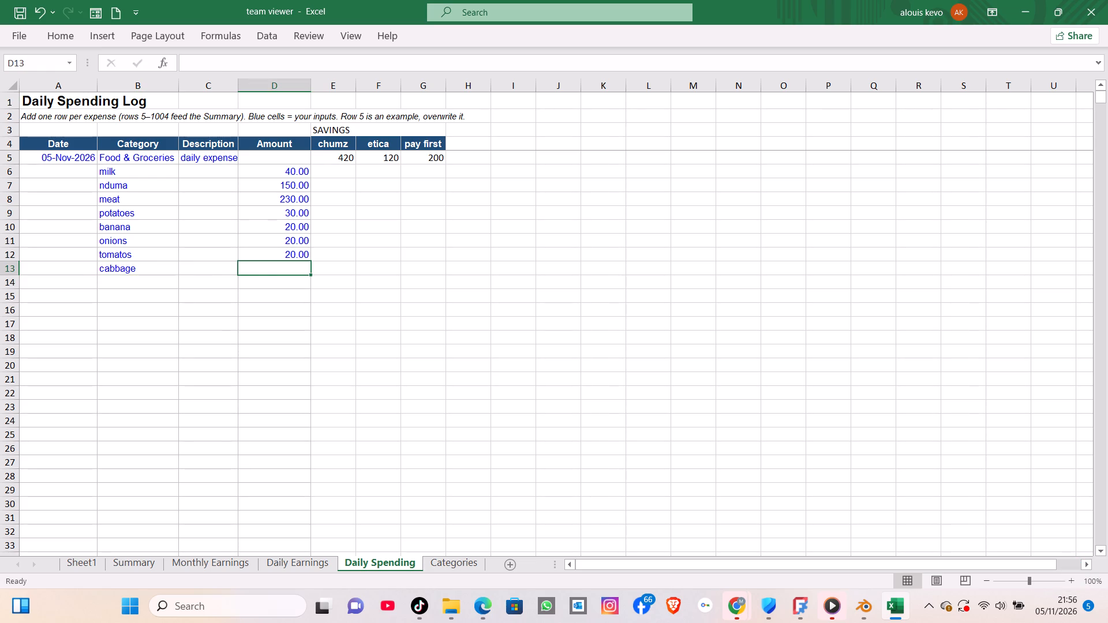
pyautogui.write('30')
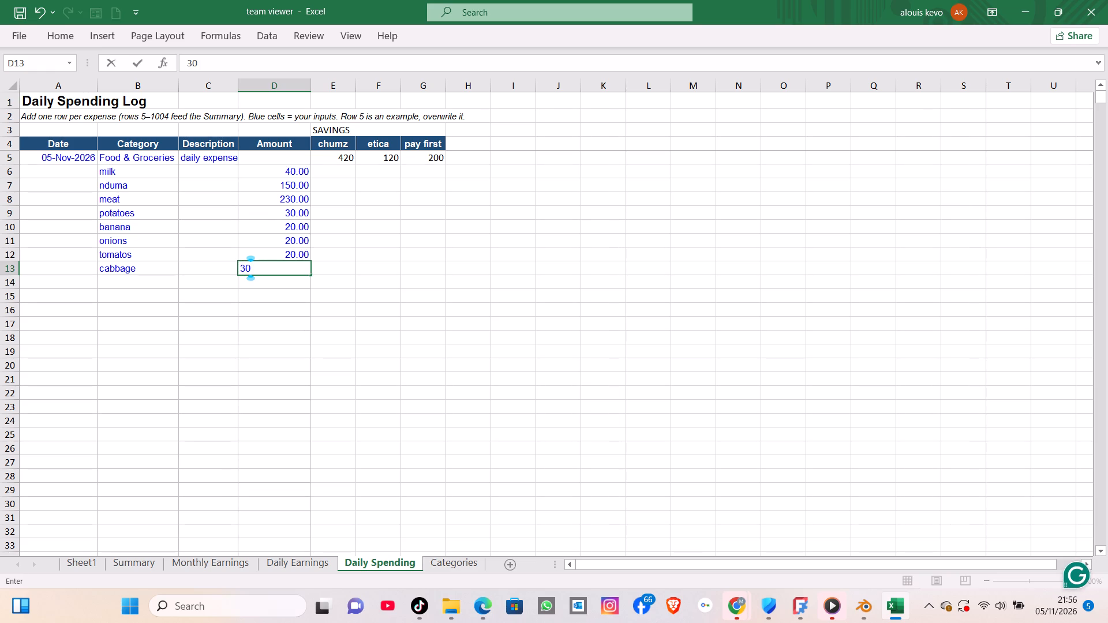
# Add an expense with the category corriander in row 14 of the Daily Spending Log with an amount of 10.
pyautogui.click(123, 286)
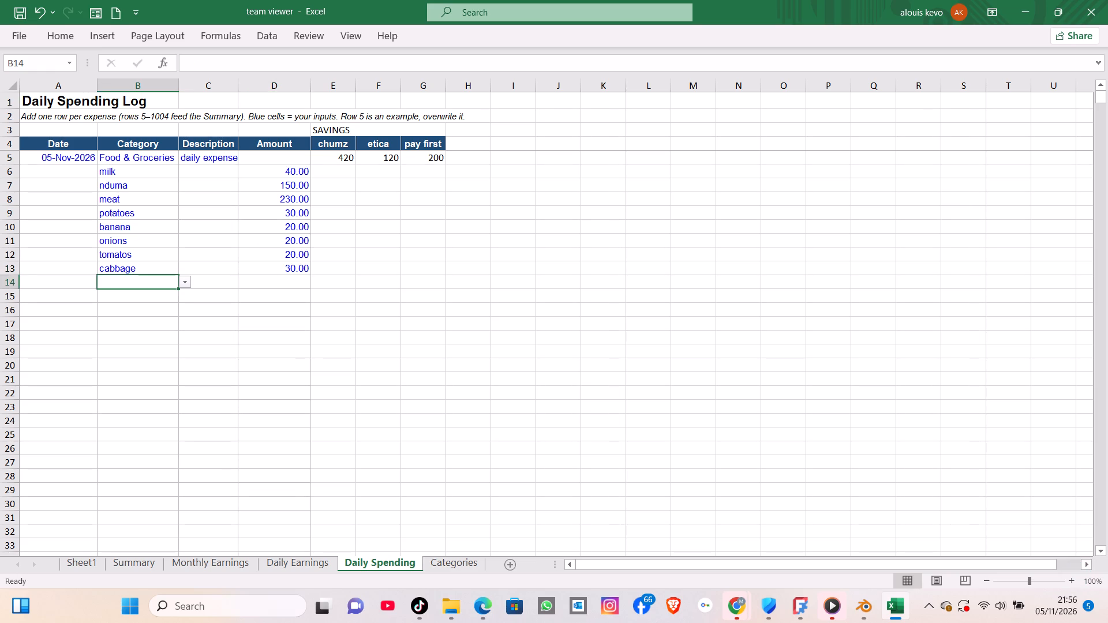
pyautogui.write('co')
pyautogui.write('rriander')
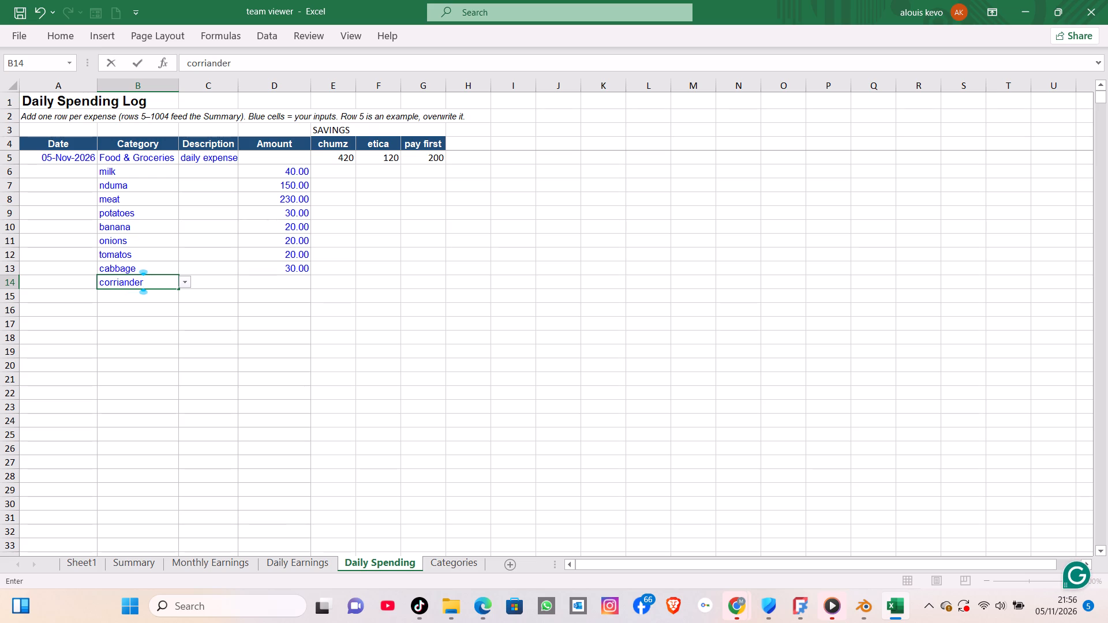
pyautogui.click(265, 282)
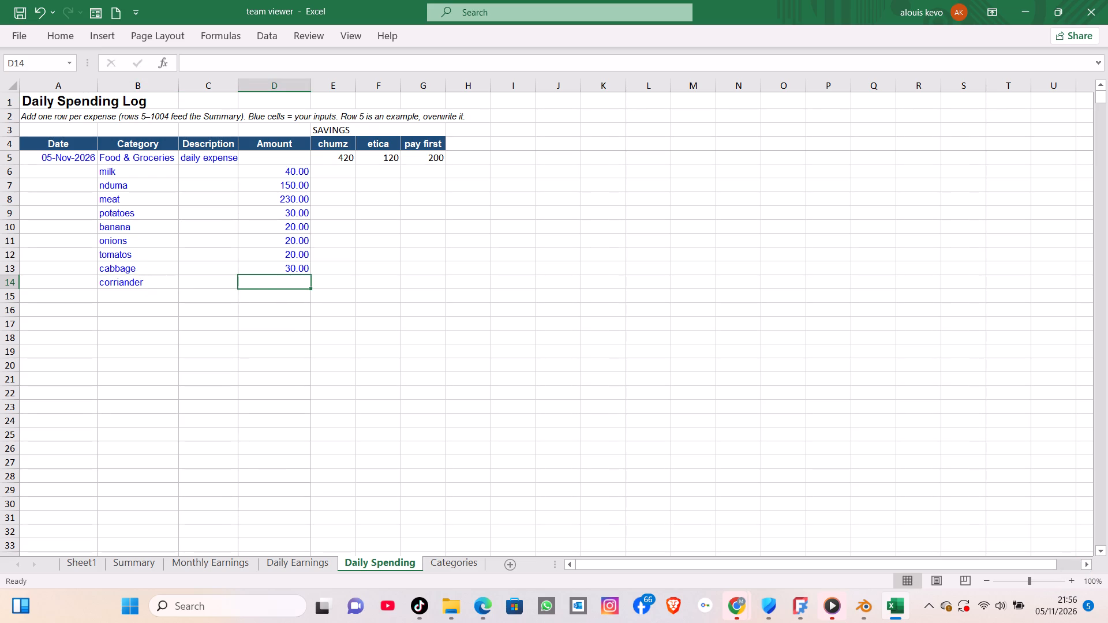
pyautogui.write('10')
# Add an eggs expense in row 15 of the Daily Spending Log with an amount of 90.
pyautogui.click(160, 301)
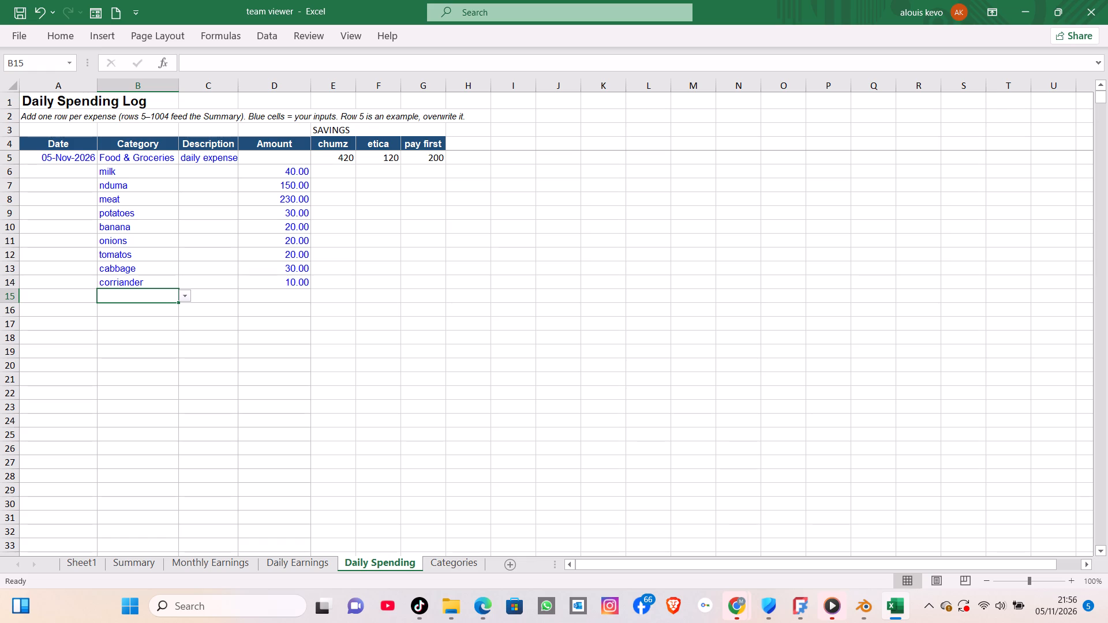
pyautogui.press('e')
pyautogui.write('ggs')
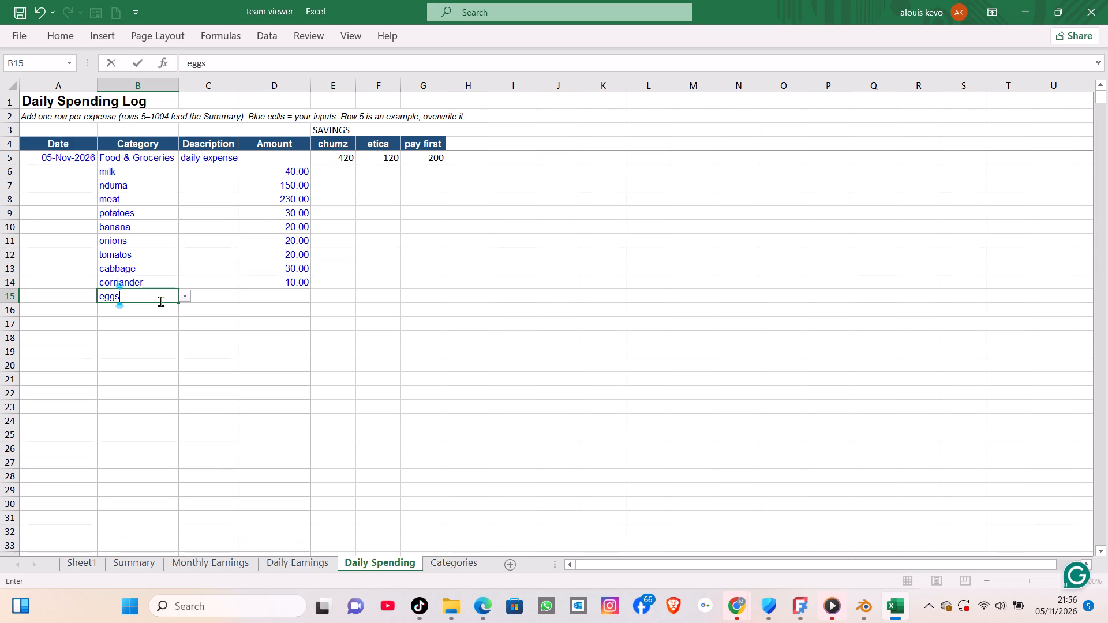
pyautogui.press('Return')
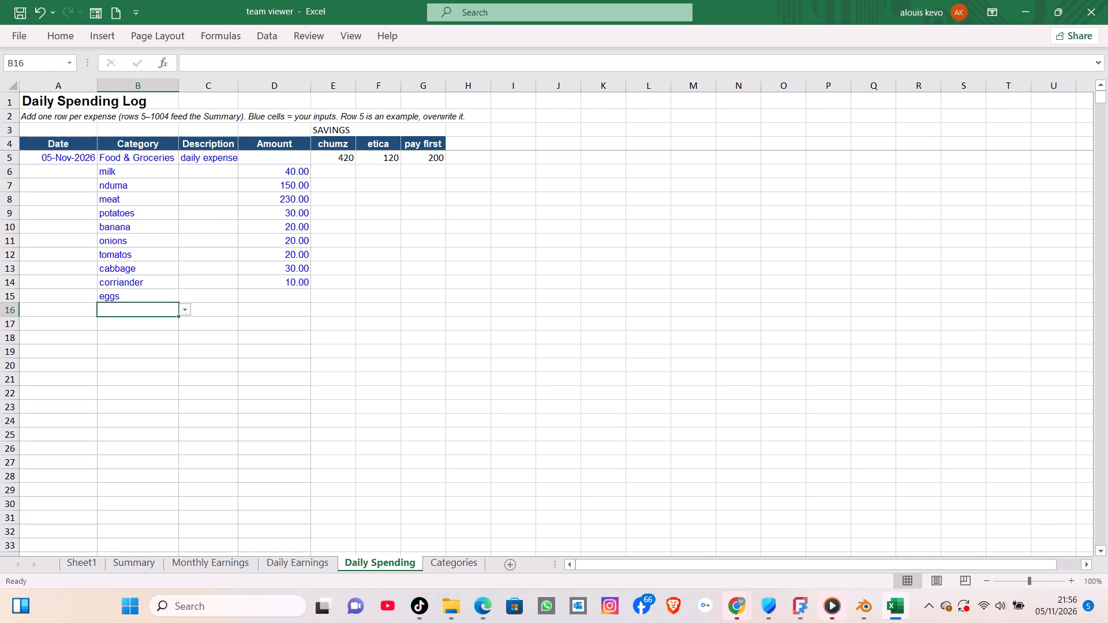
pyautogui.click(249, 302)
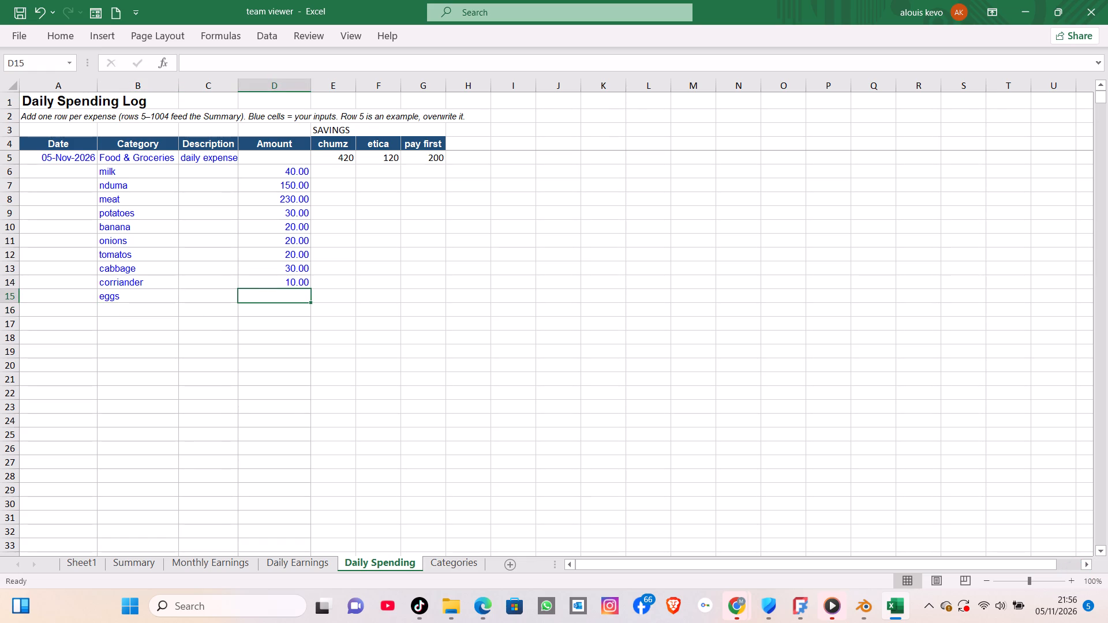
pyautogui.write('90')
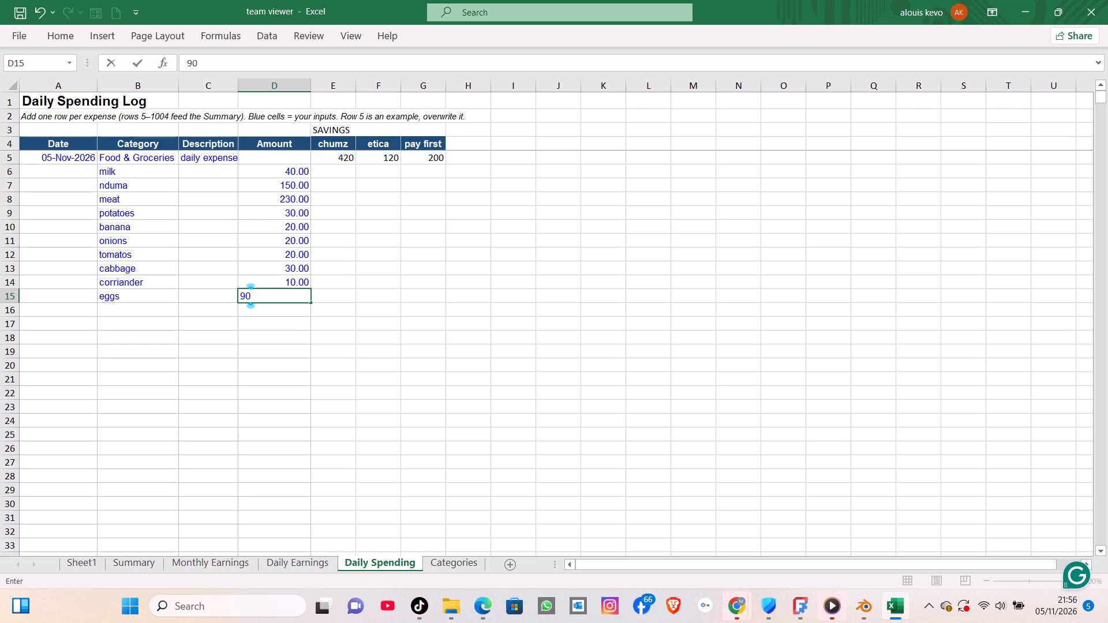
# Add a sunlight expense in row 16 of the Daily Spending Log with an amount of 30.
pyautogui.click(146, 311)
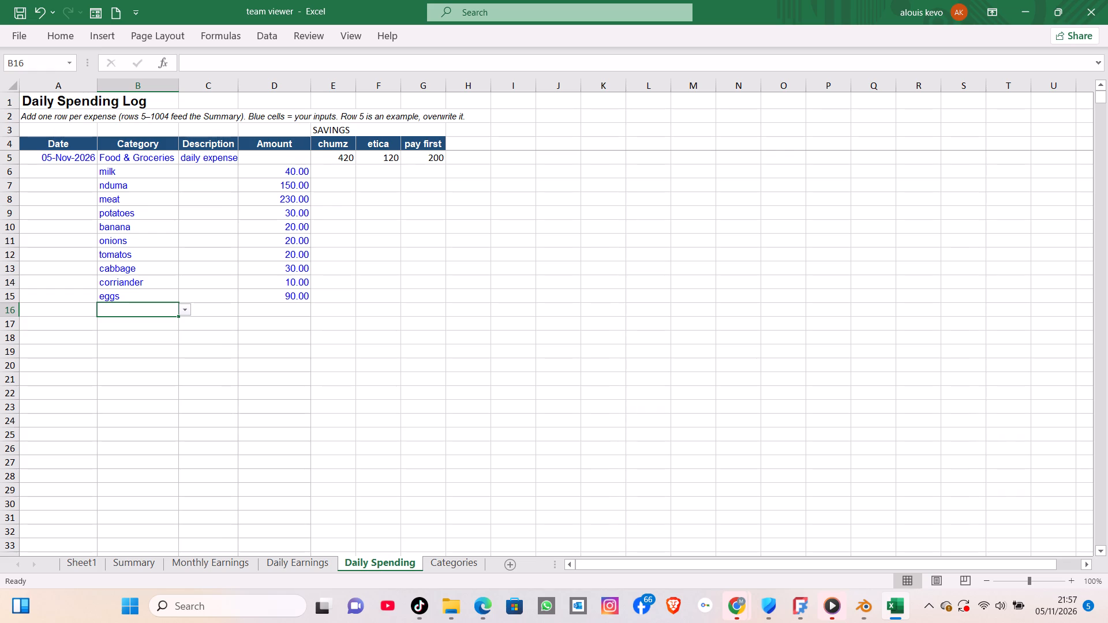
pyautogui.write('sun')
pyautogui.write('li')
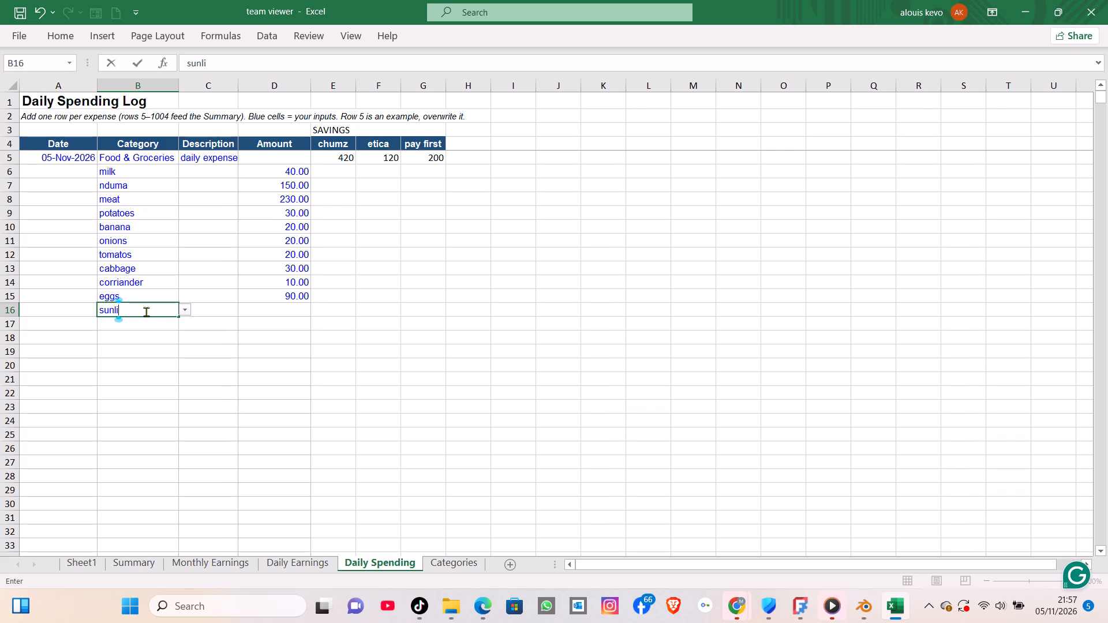
pyautogui.write('ght')
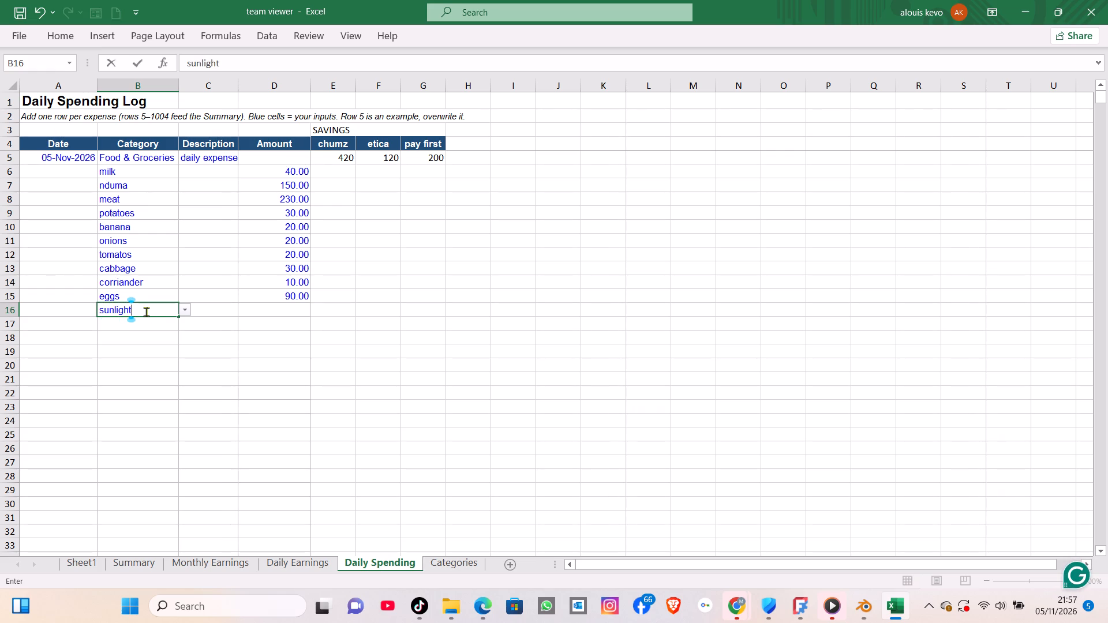
pyautogui.press('Return')
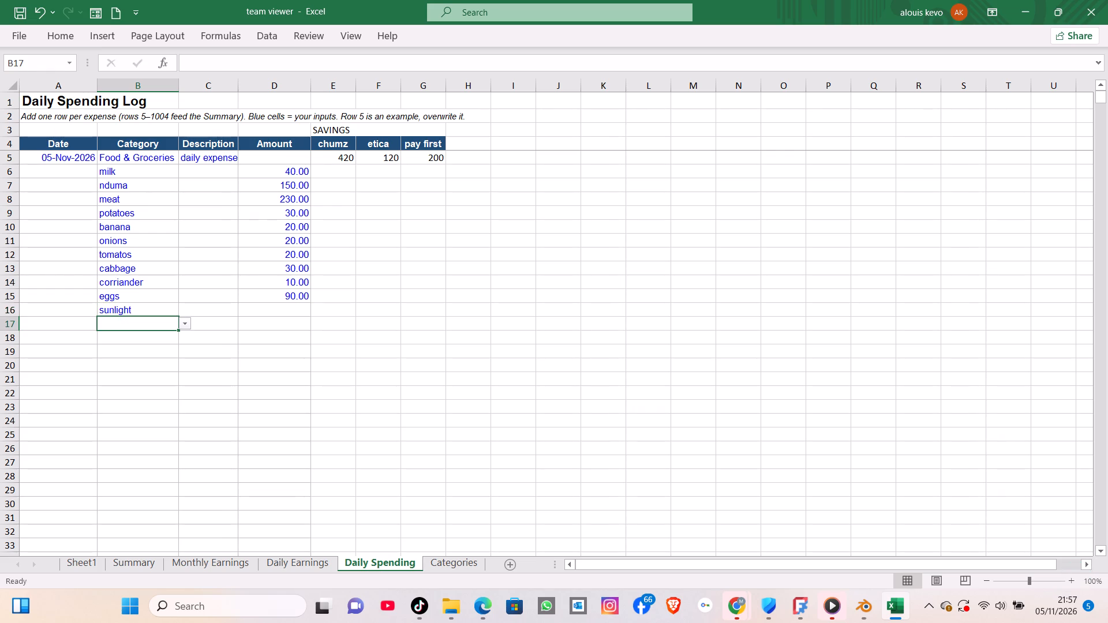
pyautogui.click(265, 307)
pyautogui.write('30')
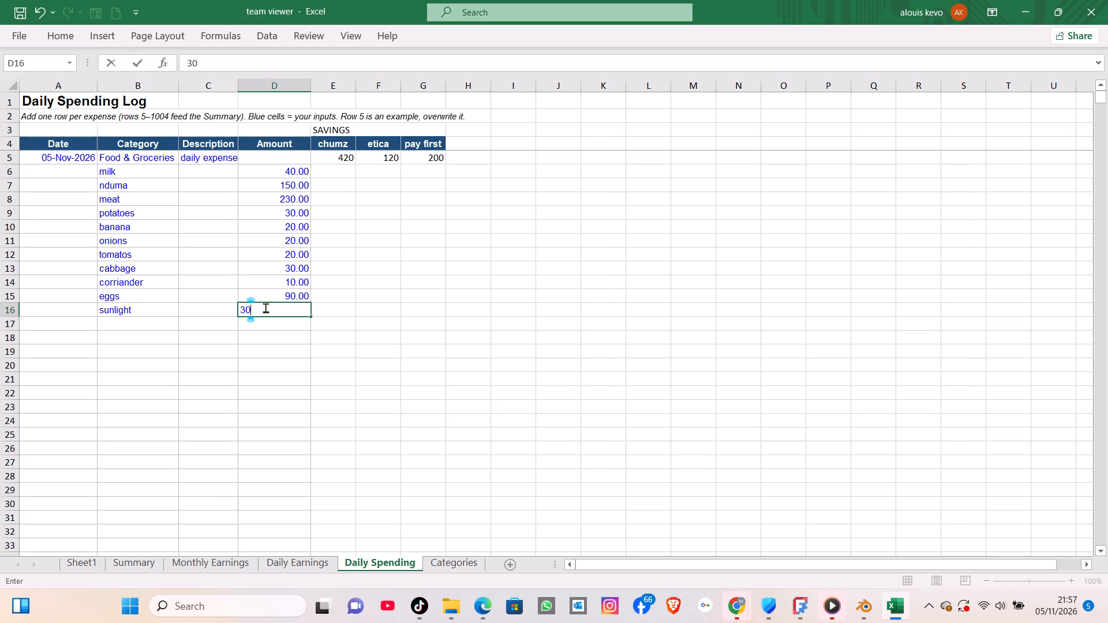
# Add an expense with the category ovacado in row 17 of the Daily Spending Log with an amount of 40.
pyautogui.click(149, 324)
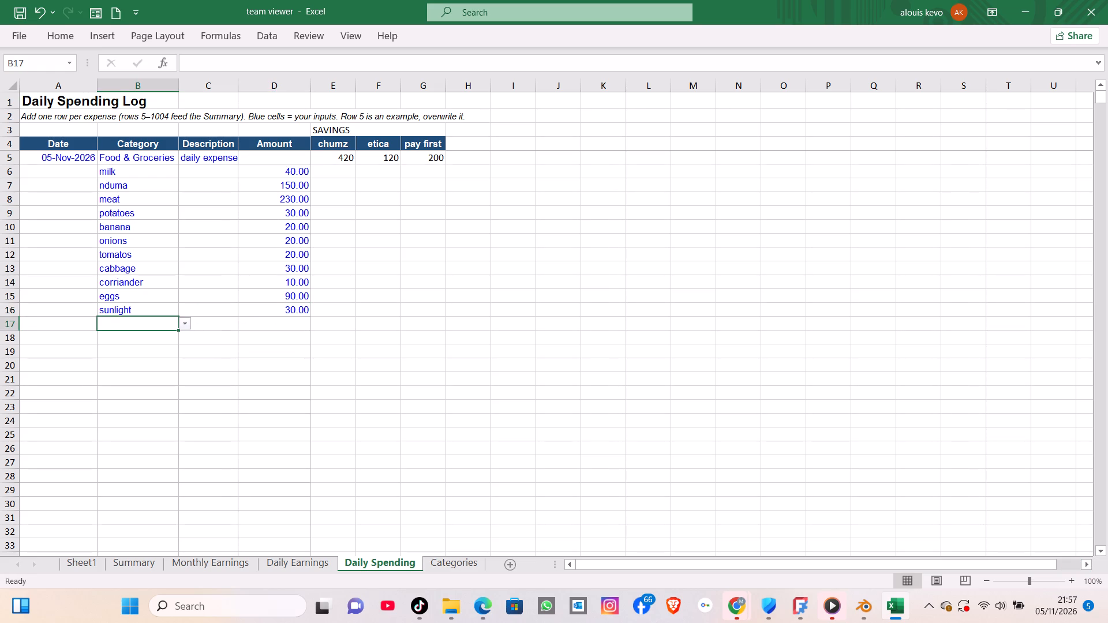
pyautogui.write('ovacado')
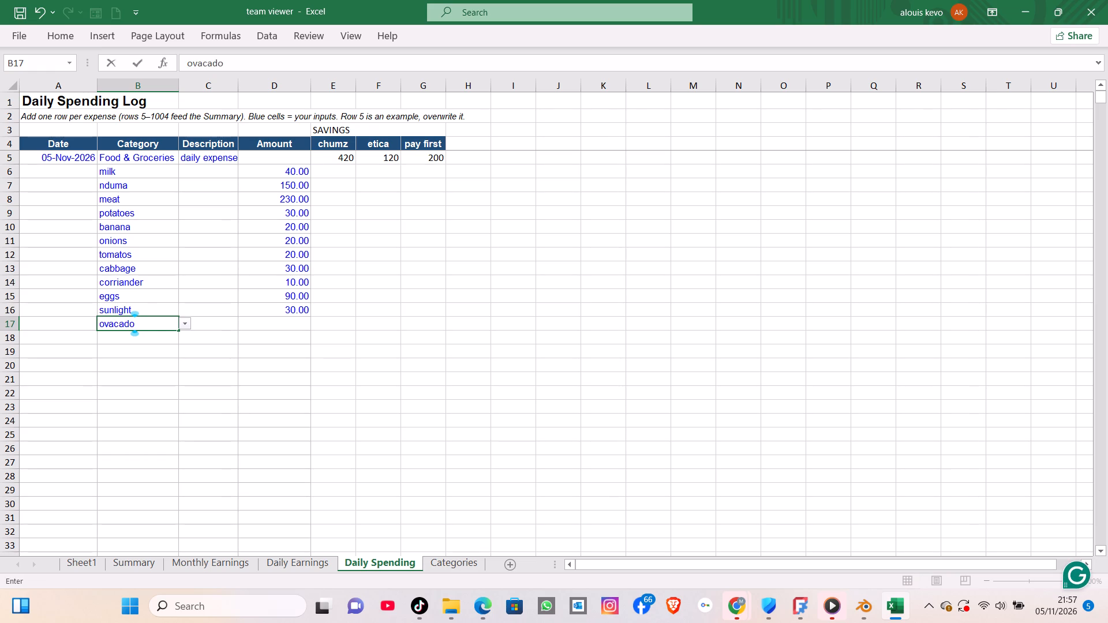
pyautogui.click(274, 317)
pyautogui.click(274, 317)
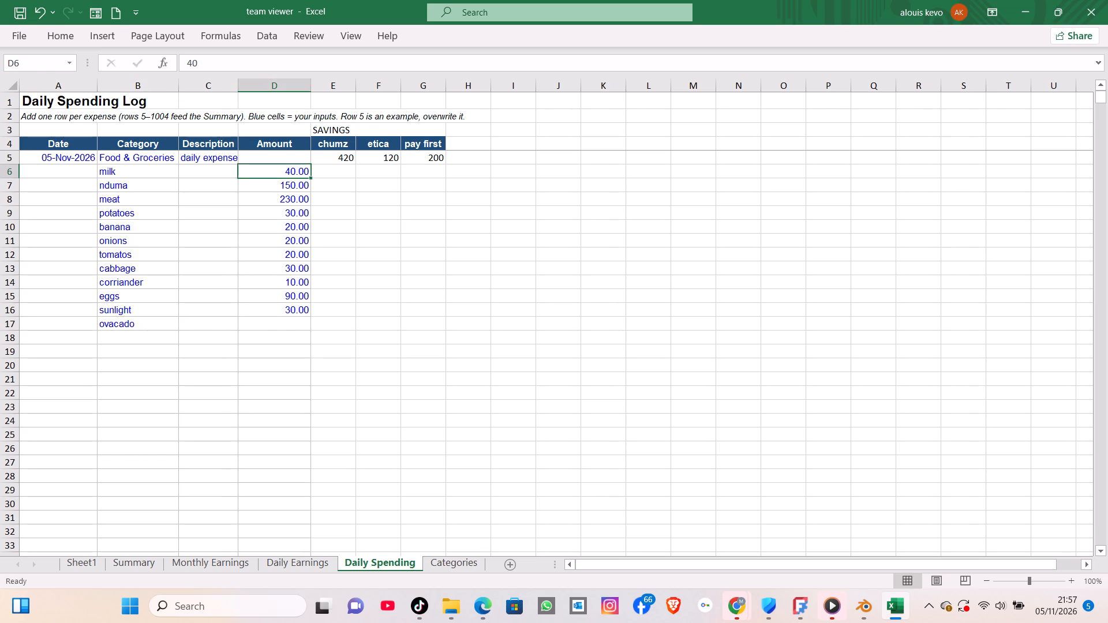
pyautogui.doubleClick(291, 331)
pyautogui.click(291, 331)
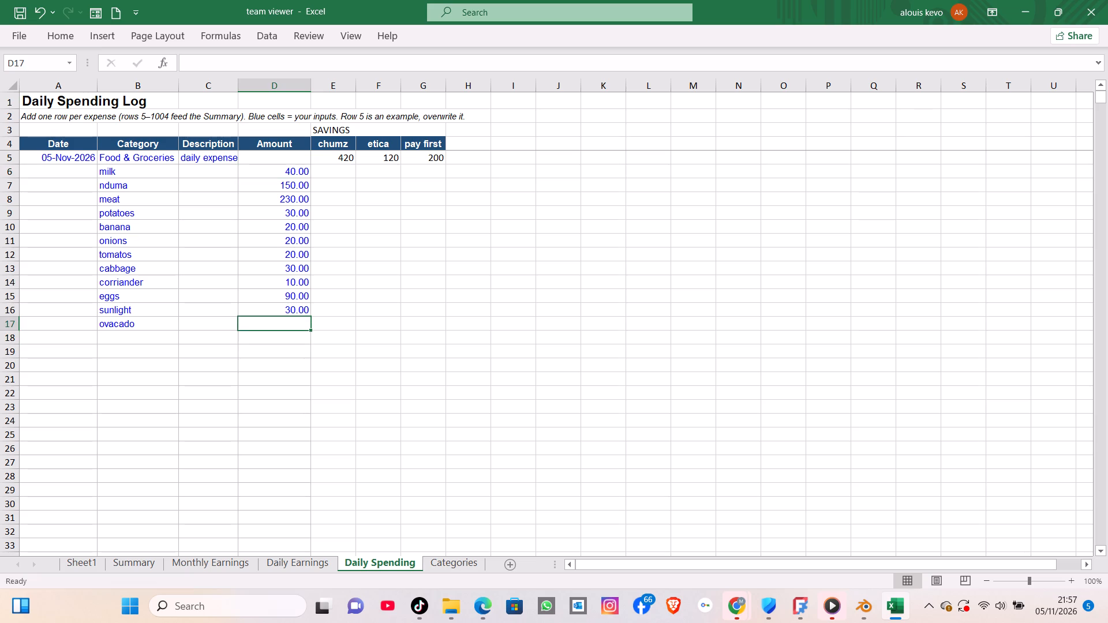
pyautogui.press('4')
pyautogui.press('0')
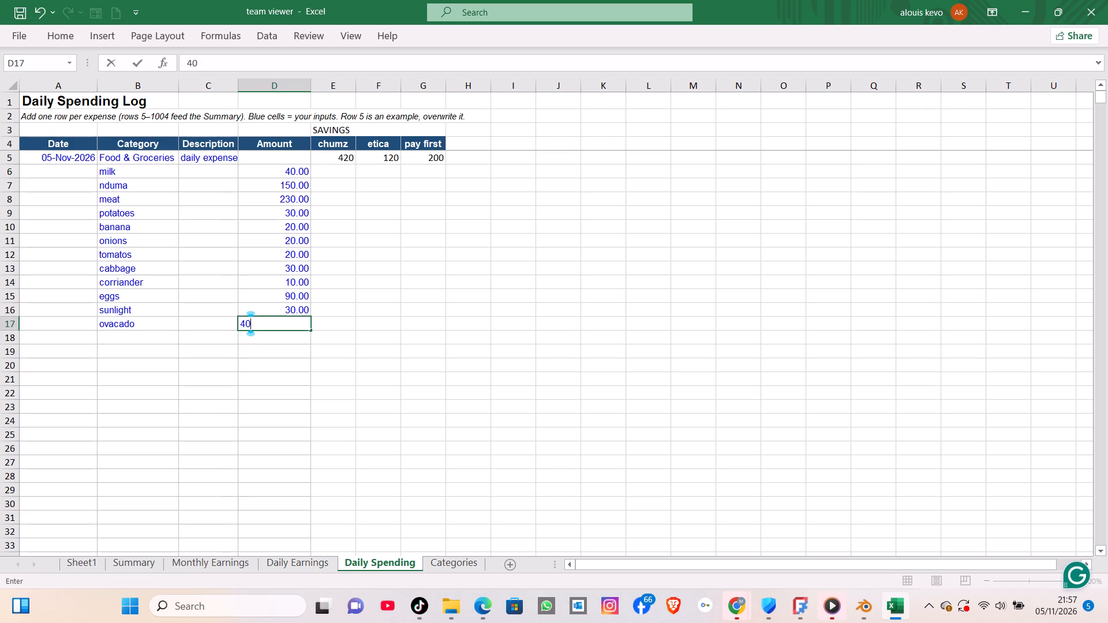
# Add a cubes expense in row 18 of the Daily Spending Log with an amount of 10.
pyautogui.click(147, 343)
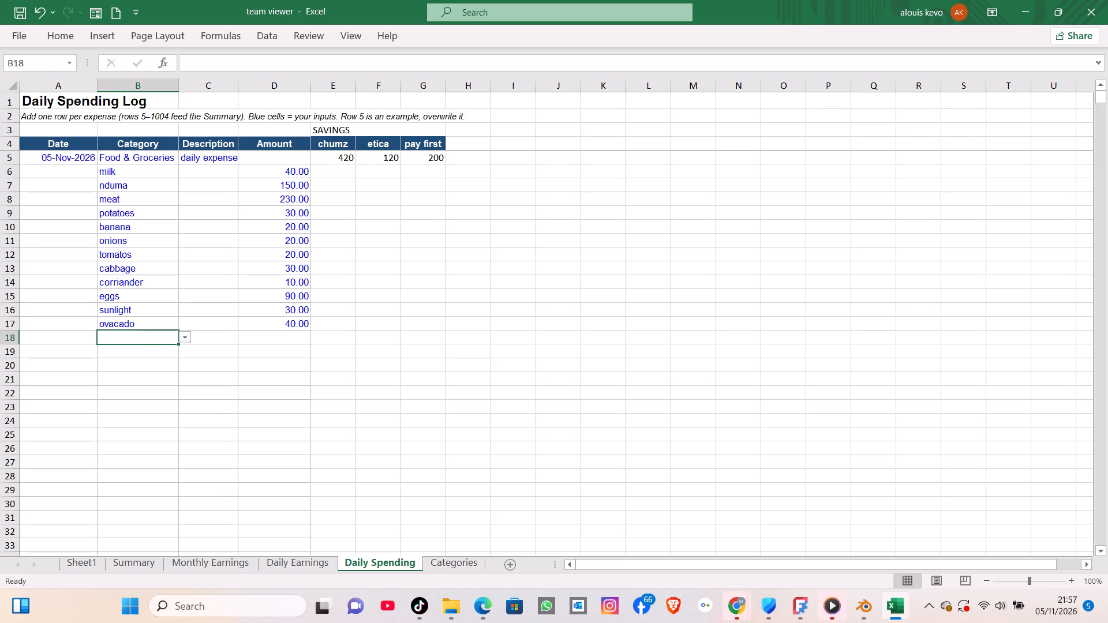
pyautogui.press('r')
pyautogui.press('BackSpace')
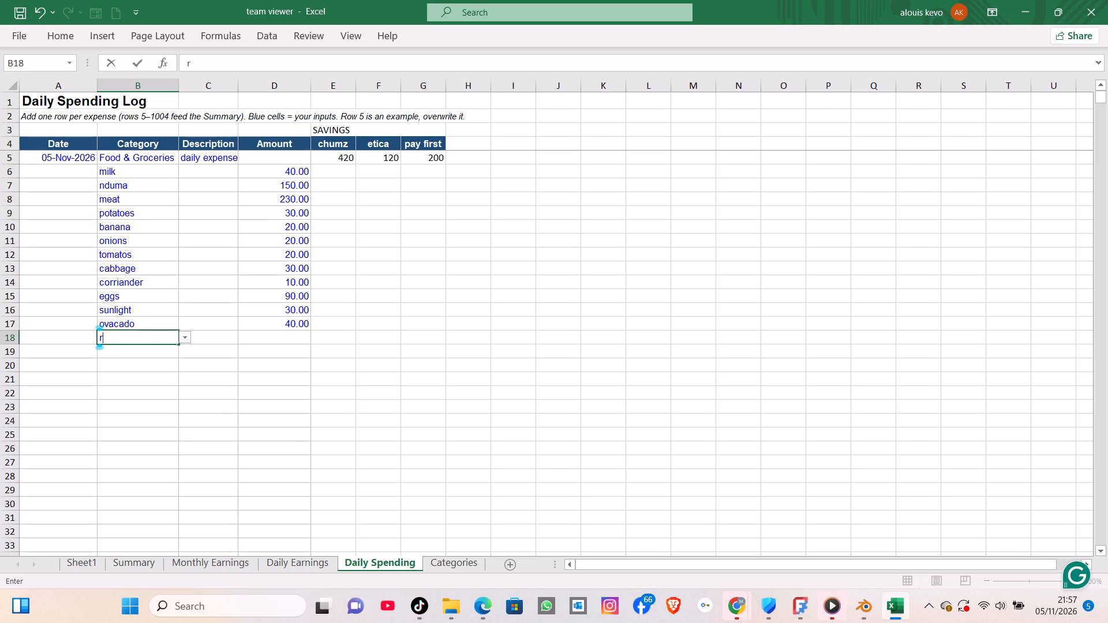
pyautogui.write('cubes')
pyautogui.hscroll(3, 469, 340)
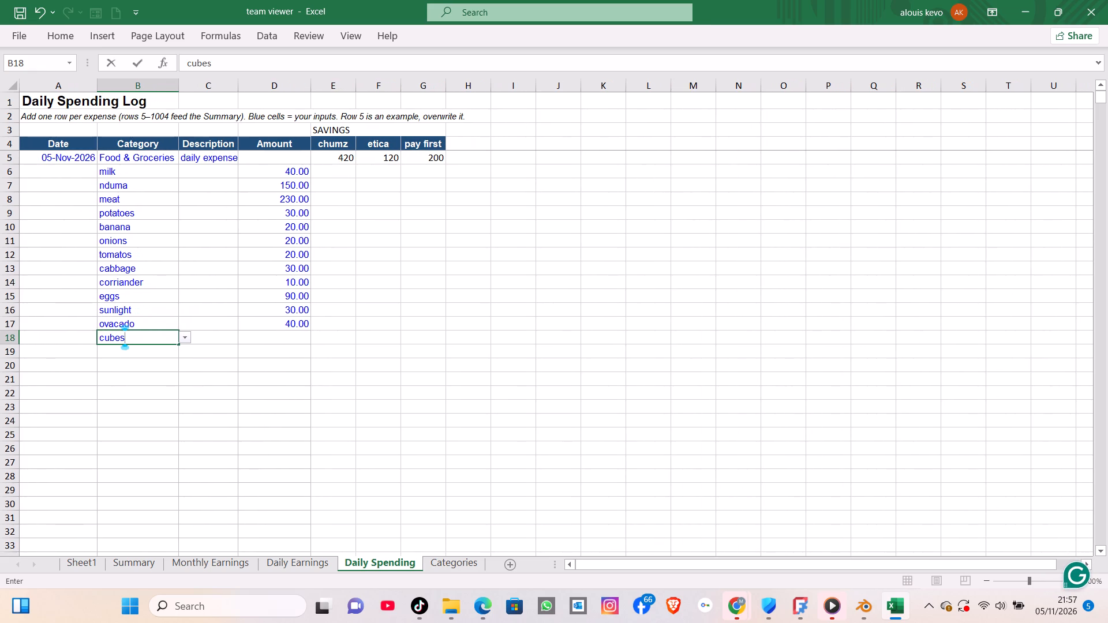
pyautogui.click(298, 342)
pyautogui.write('10')
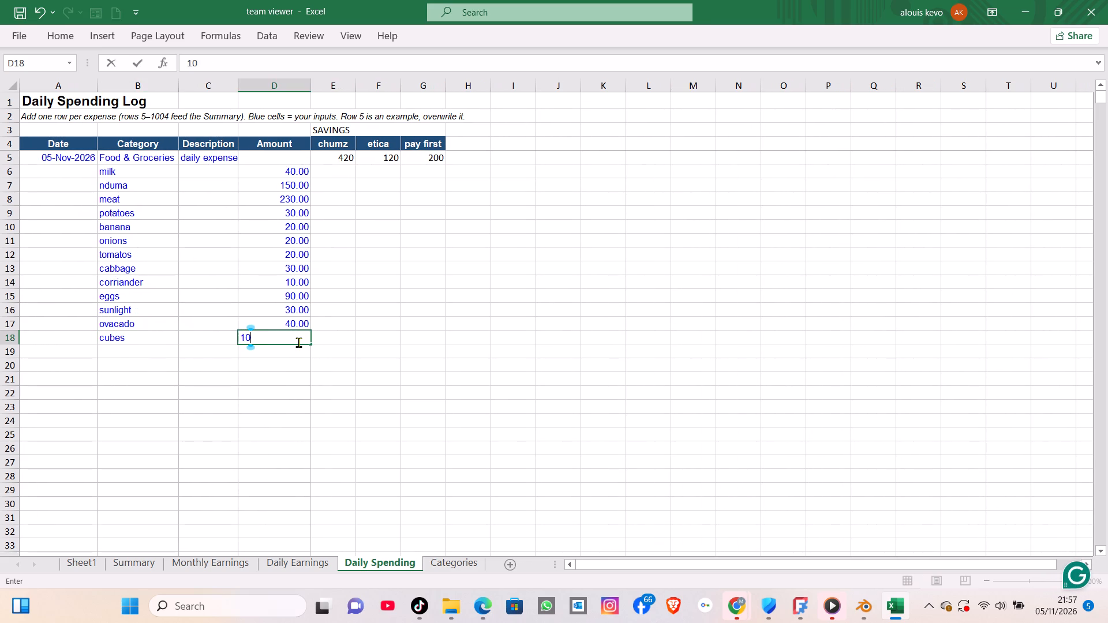
pyautogui.press('Return')
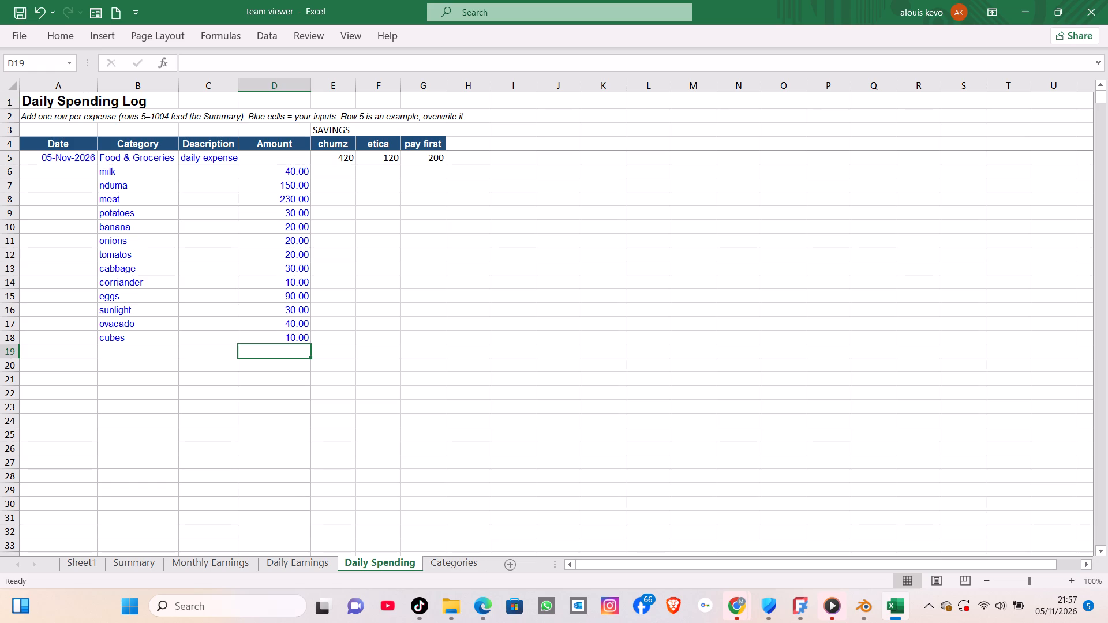
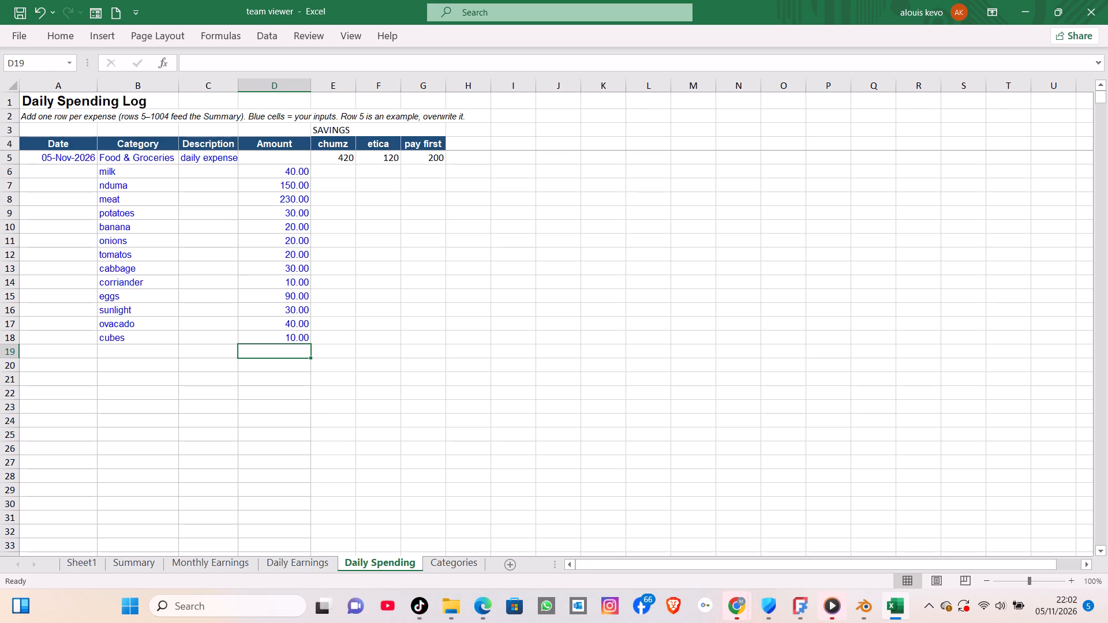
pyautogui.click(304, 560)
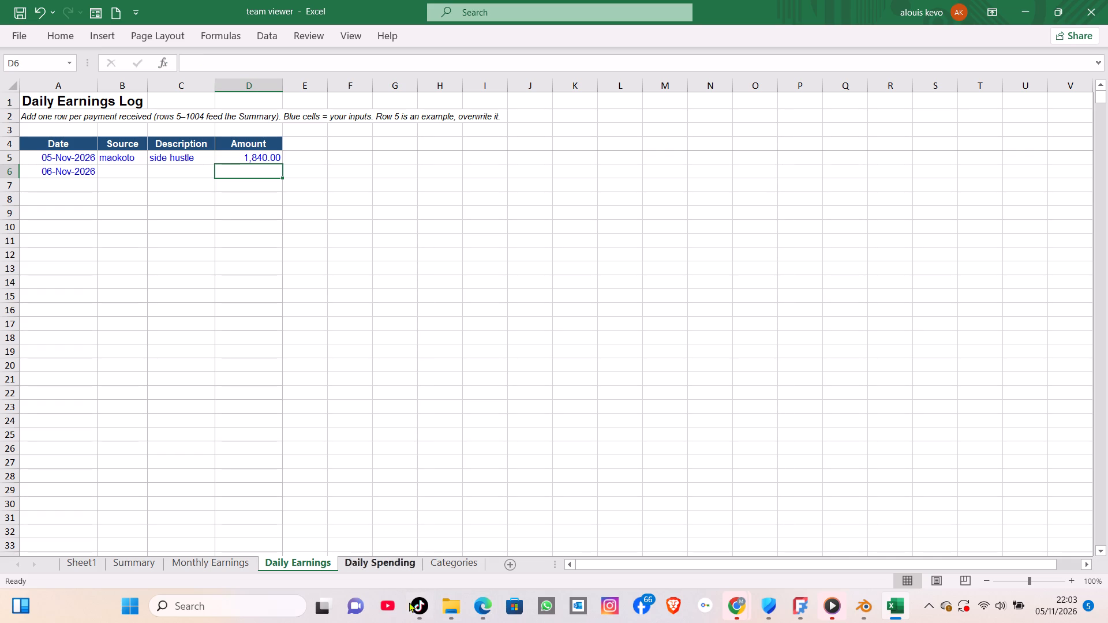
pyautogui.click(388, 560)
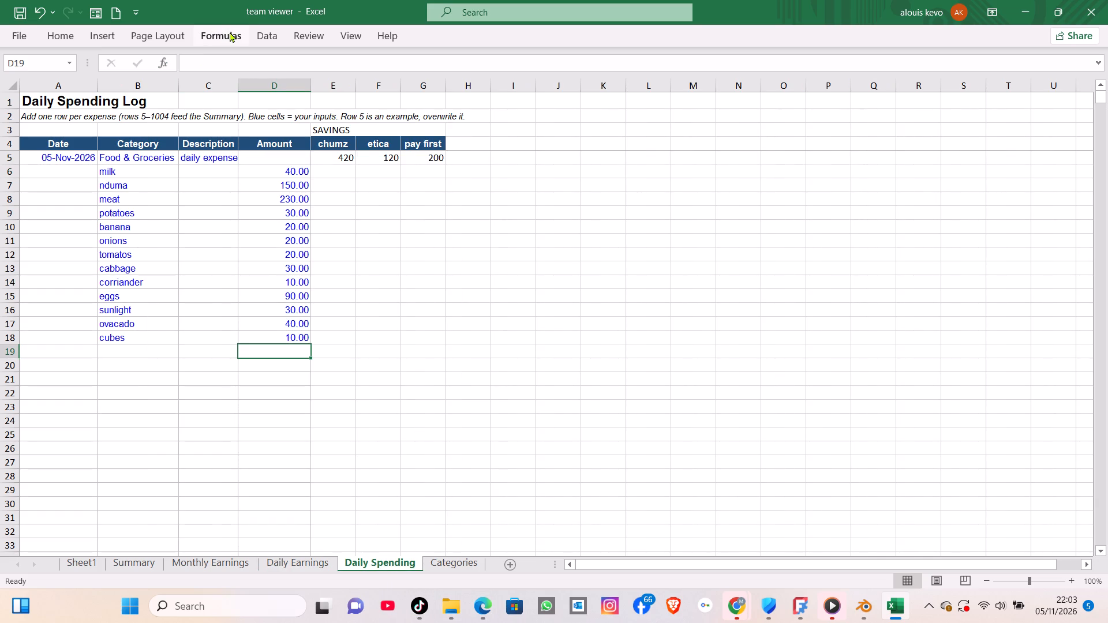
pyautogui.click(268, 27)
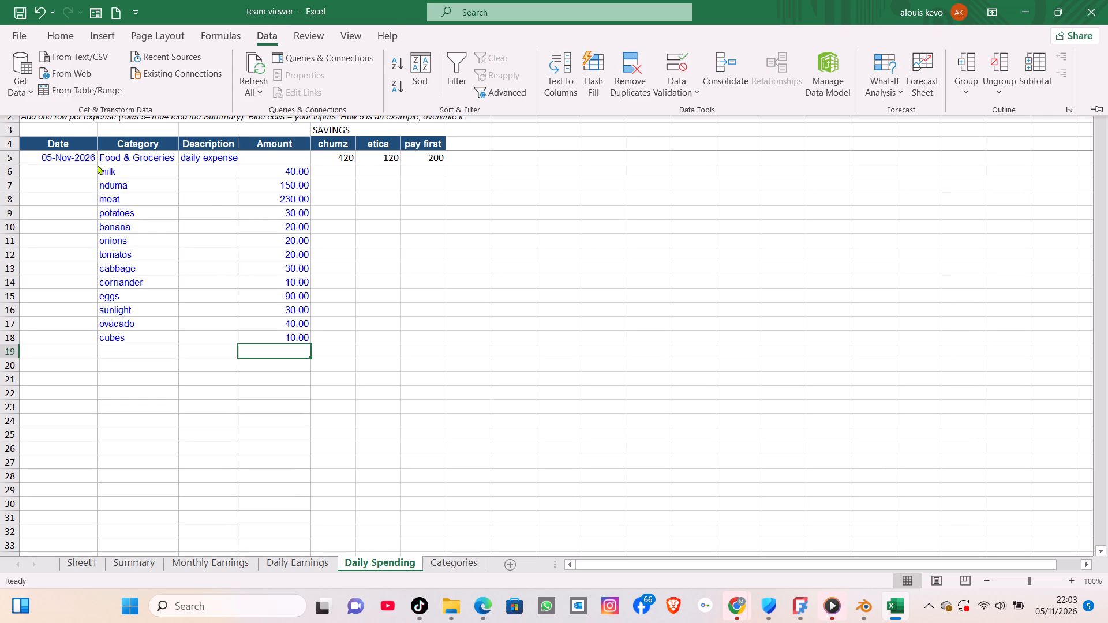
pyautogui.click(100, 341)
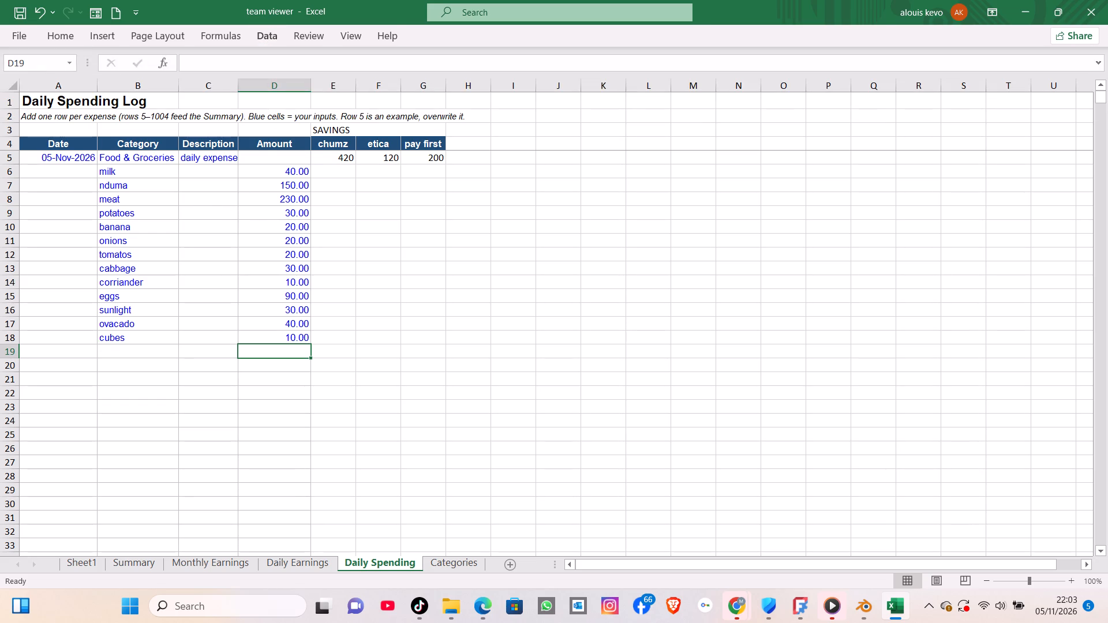
# Add an expense with the category sent manu in row 19 of the Daily Spending Log with an amount of 100.
pyautogui.click(116, 356)
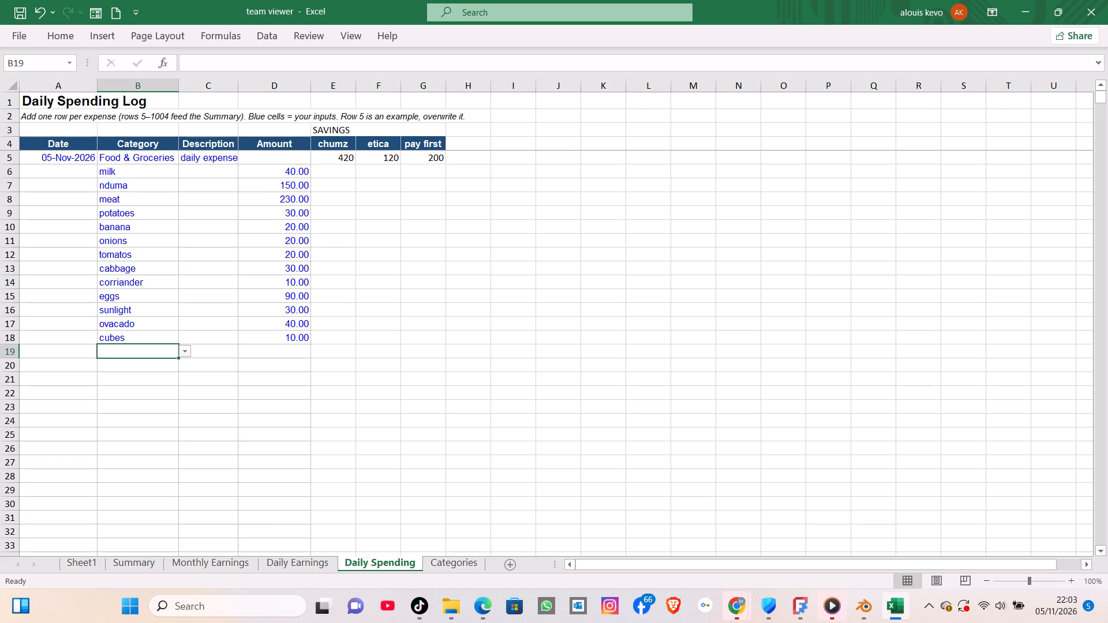
pyautogui.write('se')
pyautogui.write('nt')
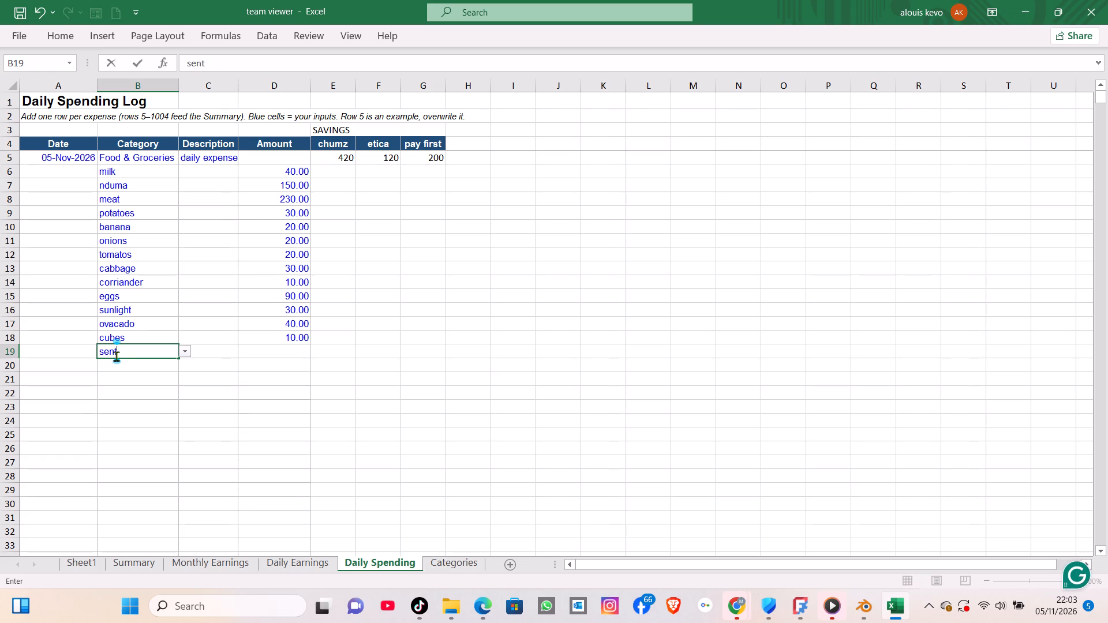
pyautogui.press('space')
pyautogui.write('manu')
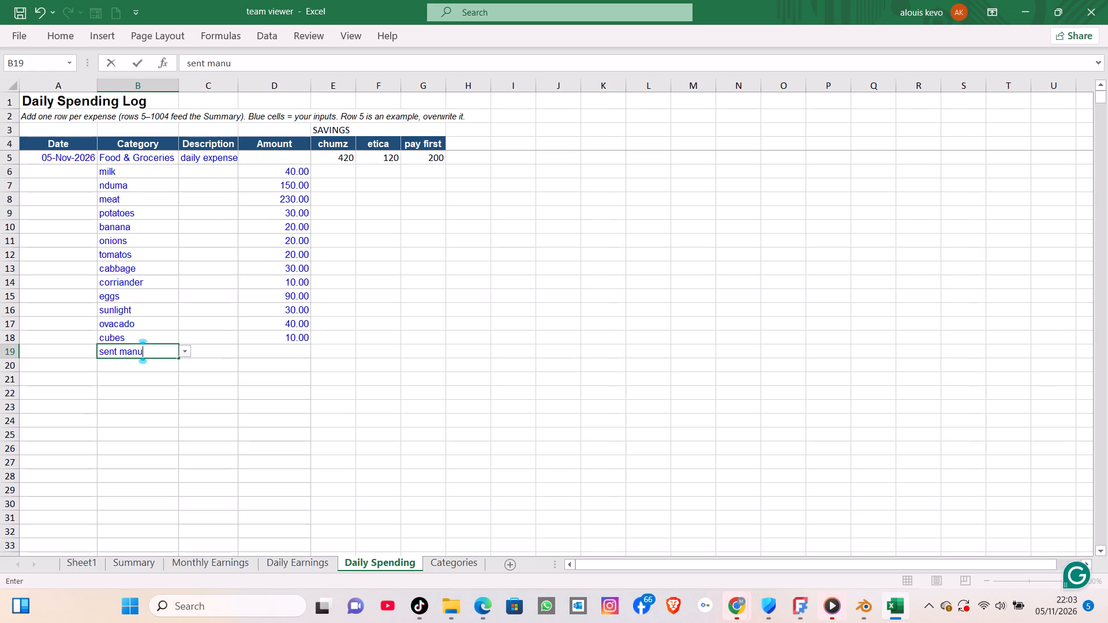
pyautogui.click(276, 346)
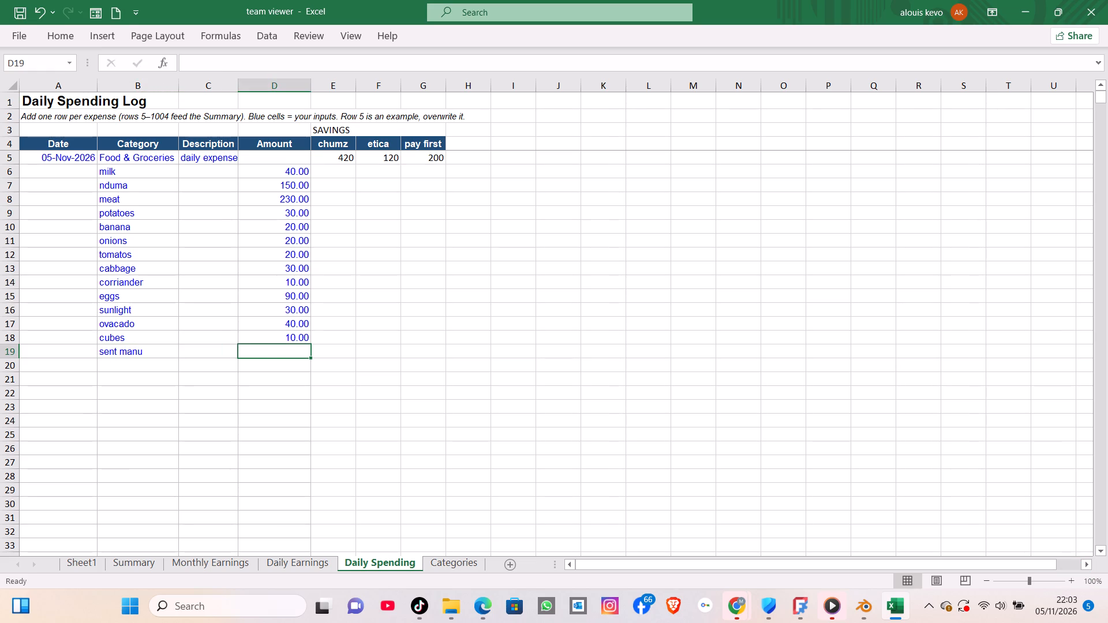
pyautogui.write('100')
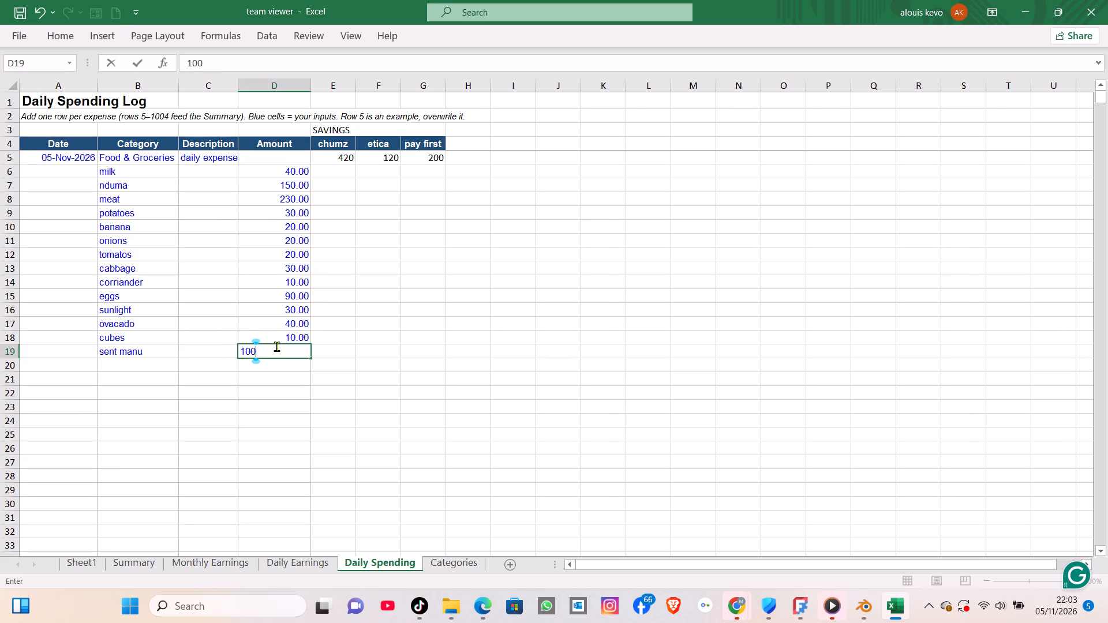
pyautogui.press('Return')
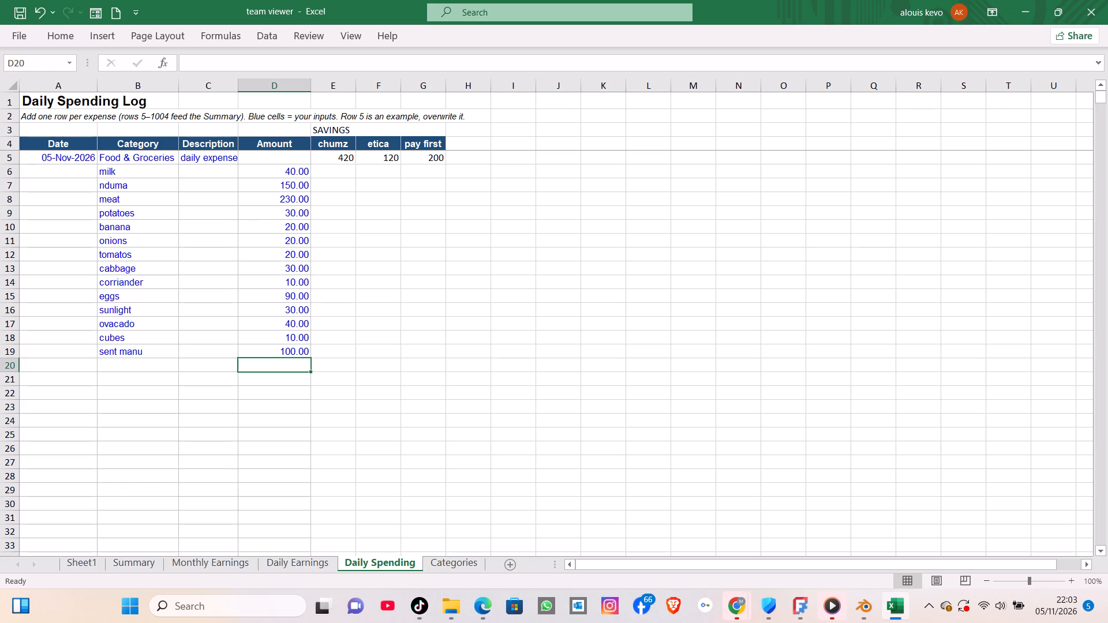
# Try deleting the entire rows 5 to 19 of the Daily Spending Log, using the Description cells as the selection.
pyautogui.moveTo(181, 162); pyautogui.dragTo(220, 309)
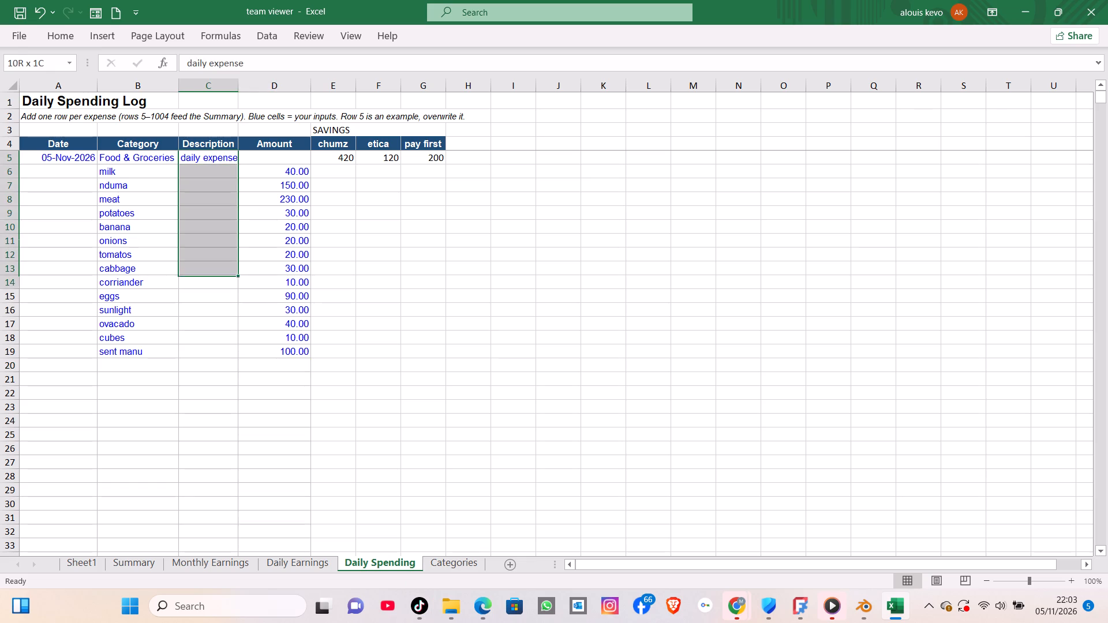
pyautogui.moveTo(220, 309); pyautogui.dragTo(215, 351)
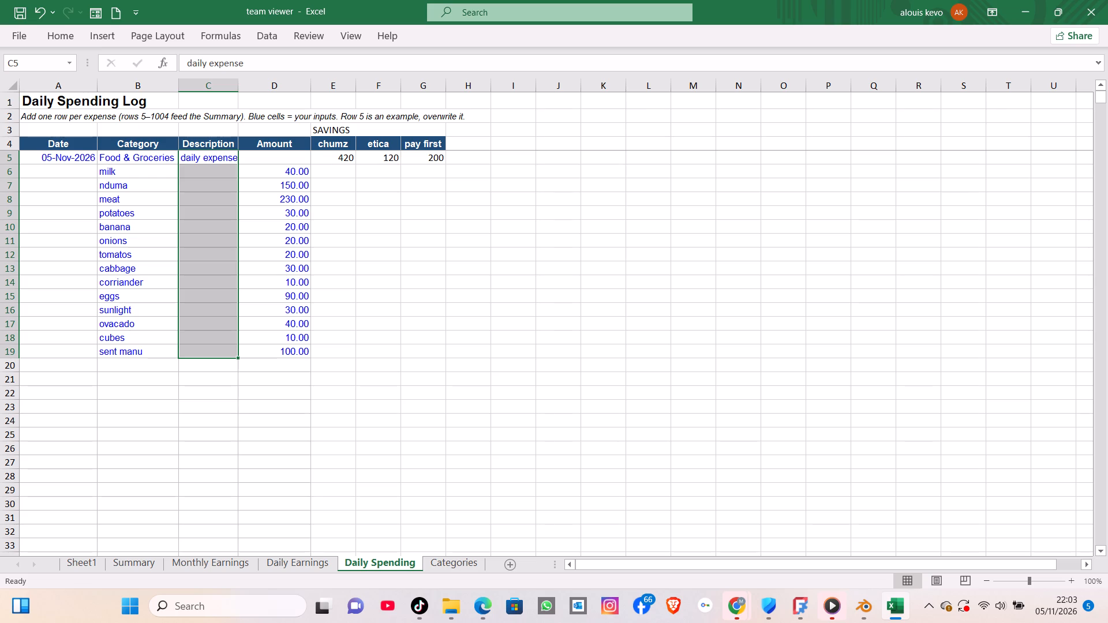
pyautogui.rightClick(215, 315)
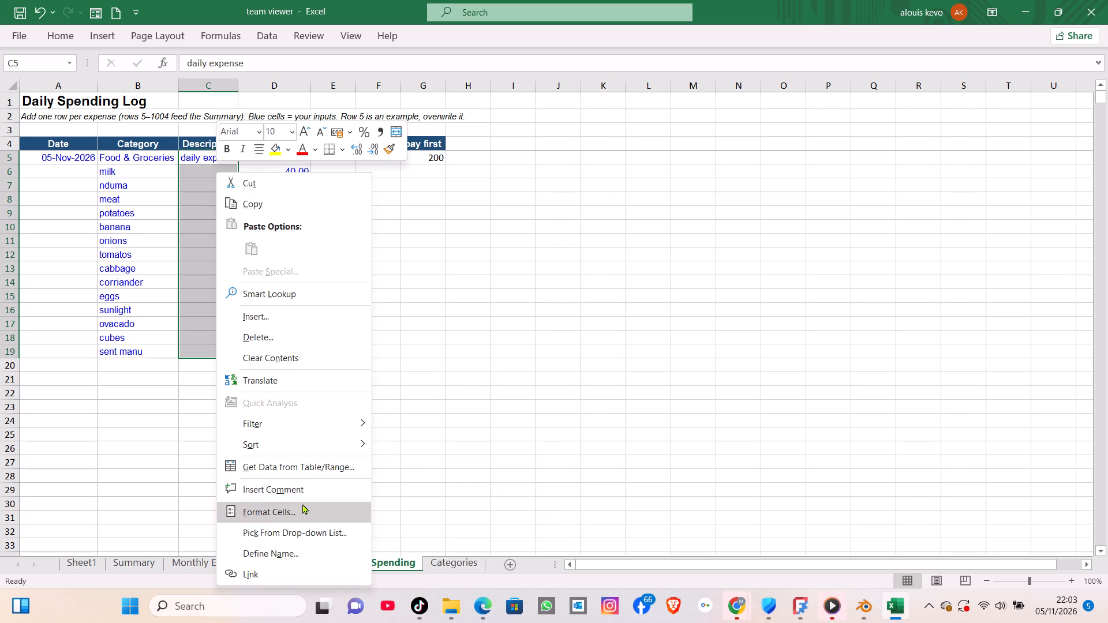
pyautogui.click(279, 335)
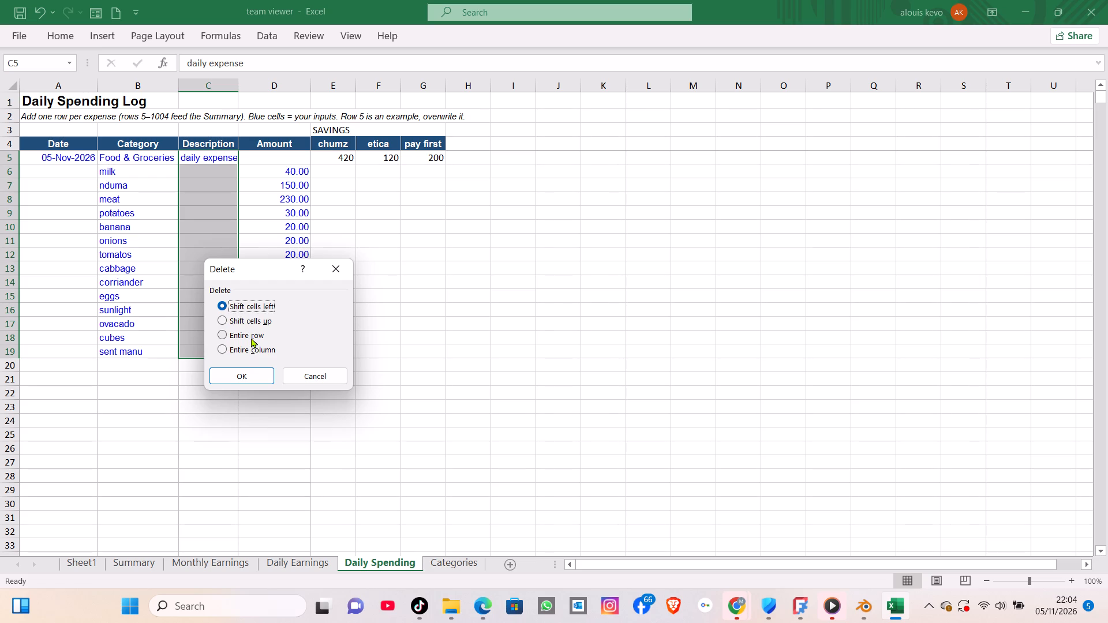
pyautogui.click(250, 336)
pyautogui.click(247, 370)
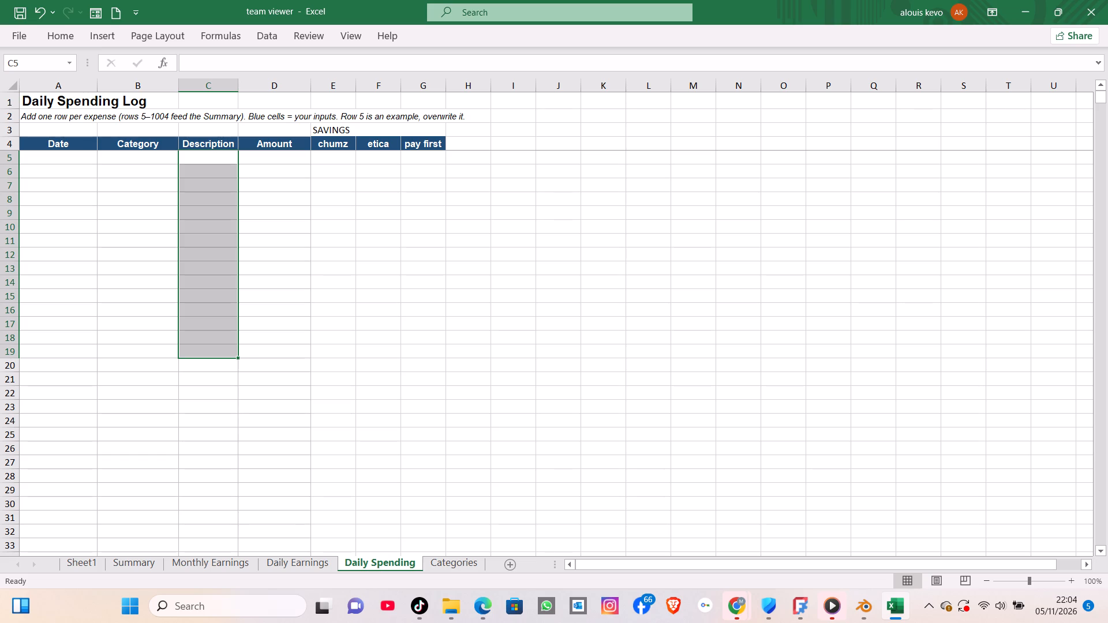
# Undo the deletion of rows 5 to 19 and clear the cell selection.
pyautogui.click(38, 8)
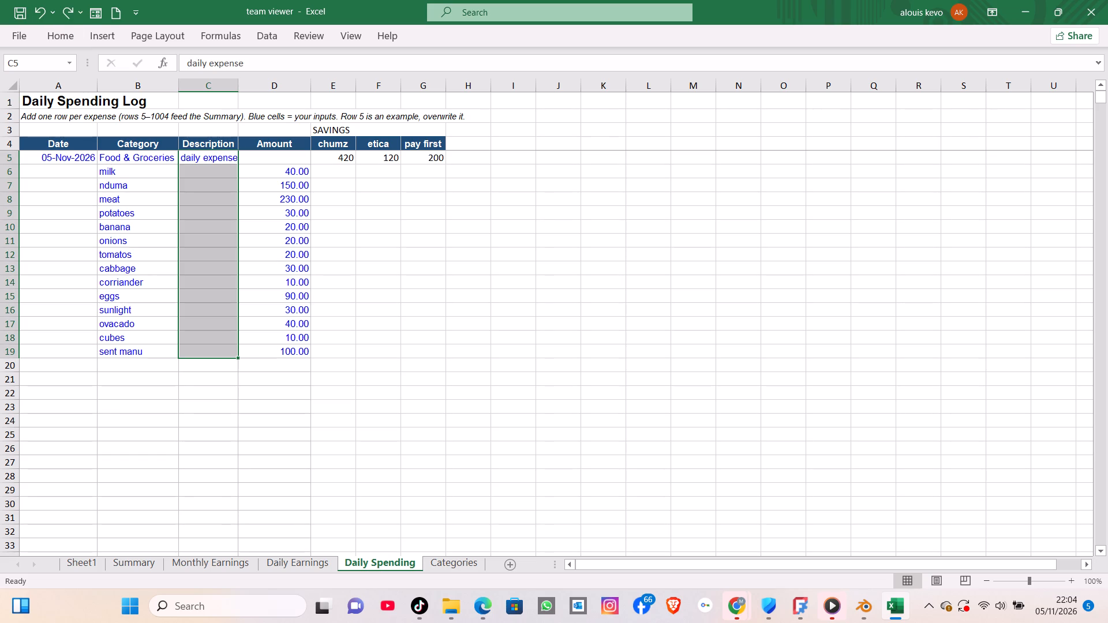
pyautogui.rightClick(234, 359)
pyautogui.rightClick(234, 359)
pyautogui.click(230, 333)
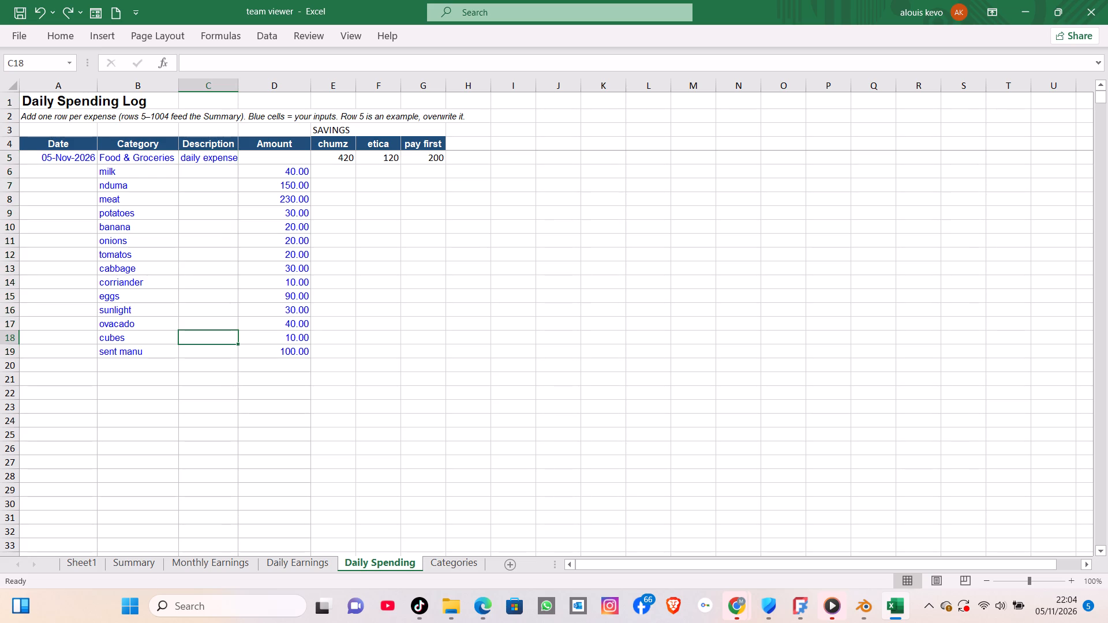
# Delete the entire Description column from the Daily Spending Log.
pyautogui.moveTo(206, 158); pyautogui.dragTo(204, 263)
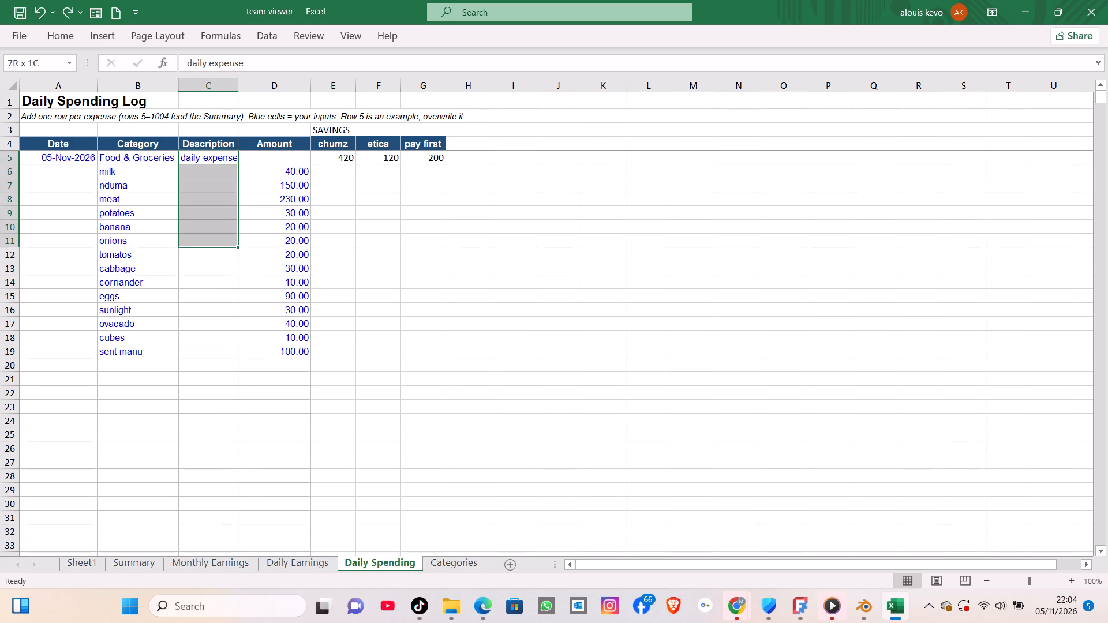
pyautogui.moveTo(204, 263); pyautogui.dragTo(209, 342)
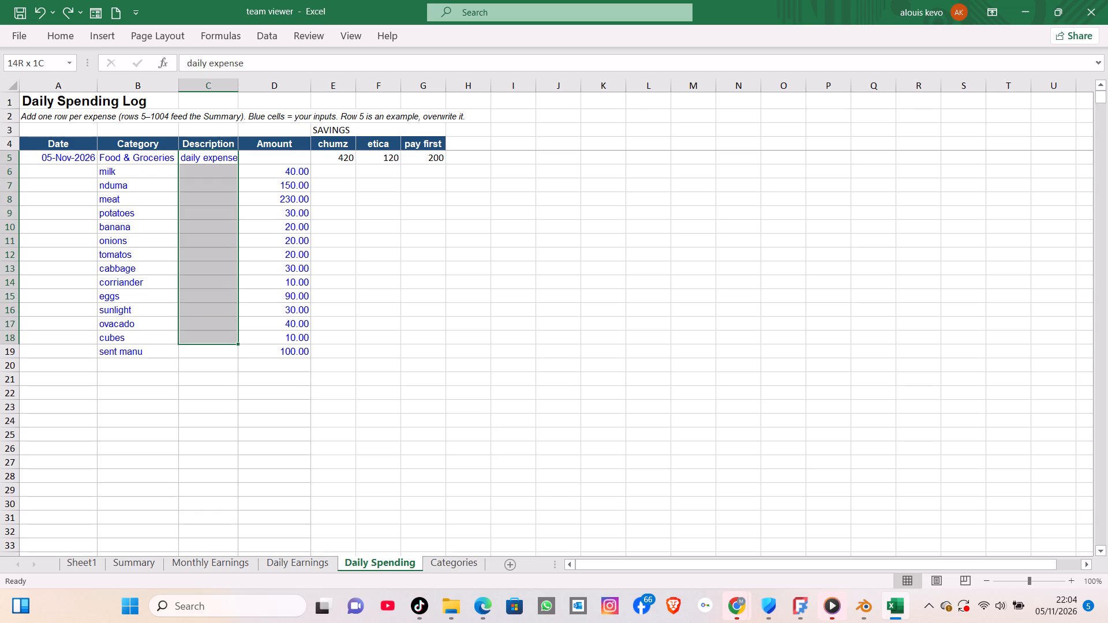
pyautogui.moveTo(209, 342); pyautogui.dragTo(209, 349)
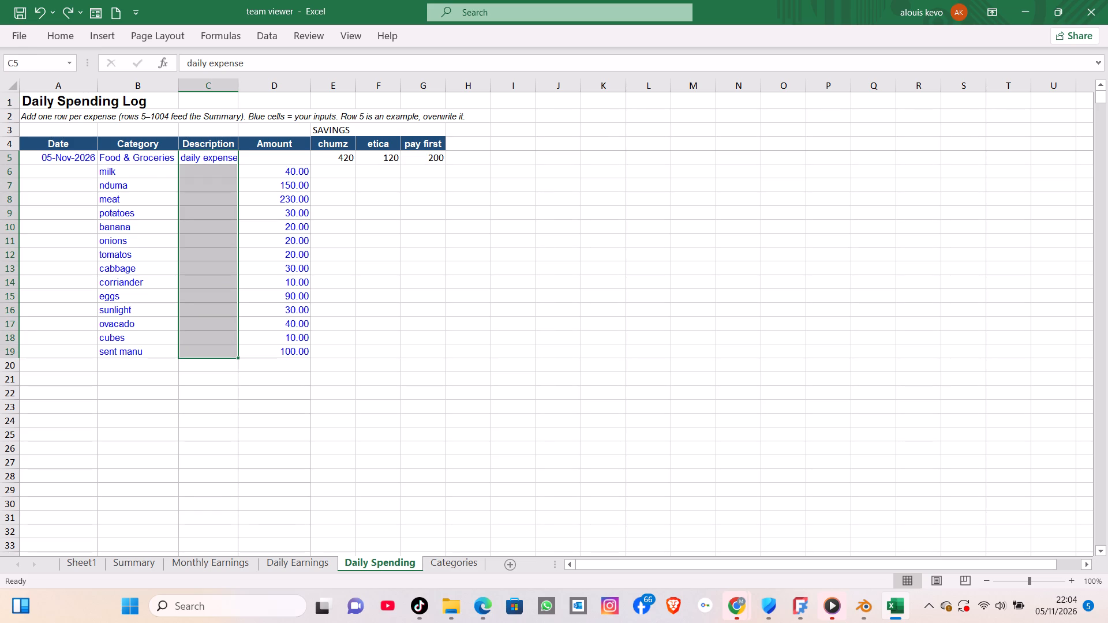
pyautogui.rightClick(201, 219)
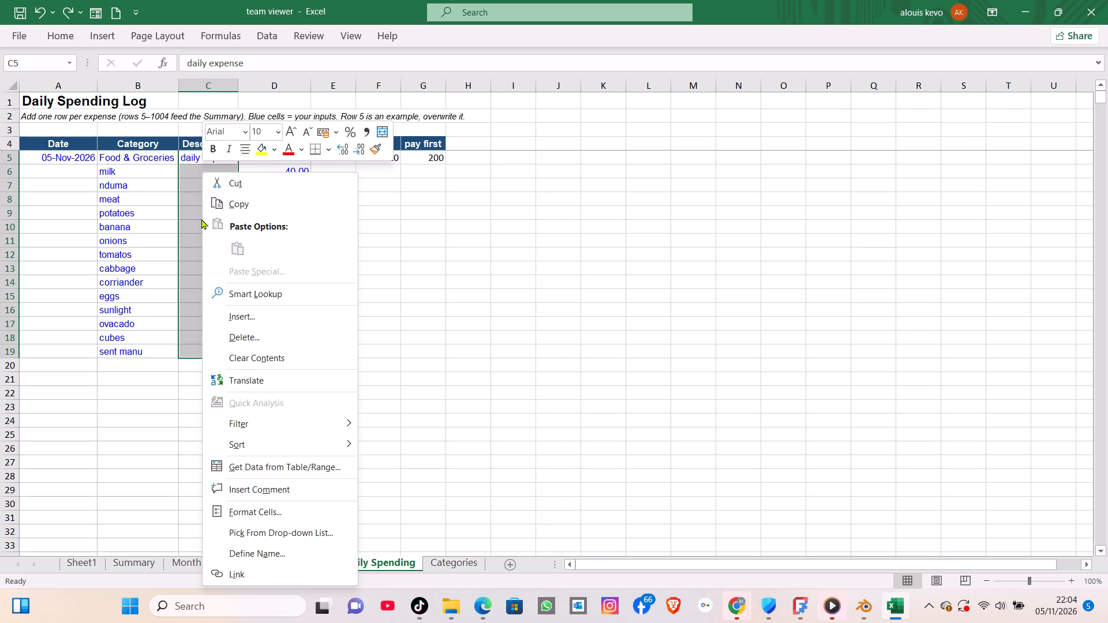
pyautogui.click(286, 335)
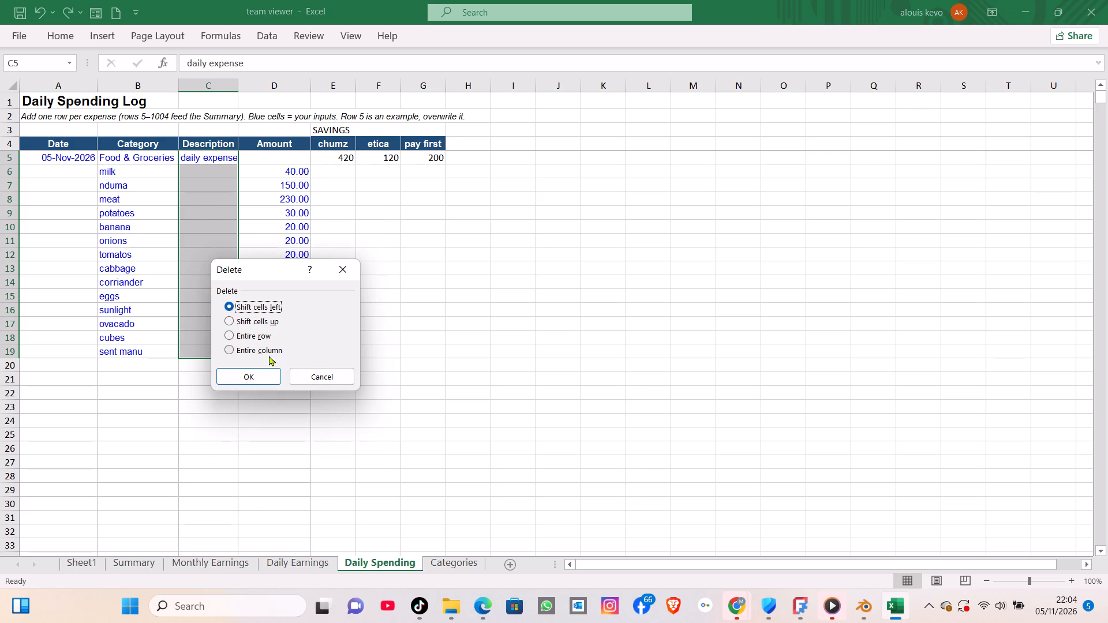
pyautogui.click(265, 353)
pyautogui.click(260, 374)
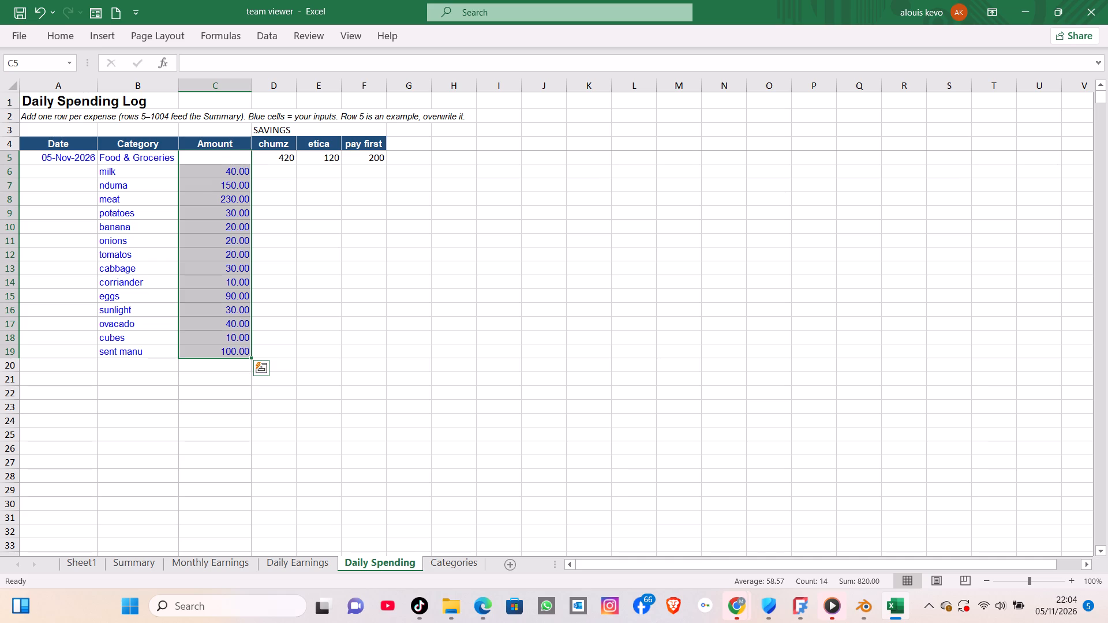
pyautogui.click(278, 351)
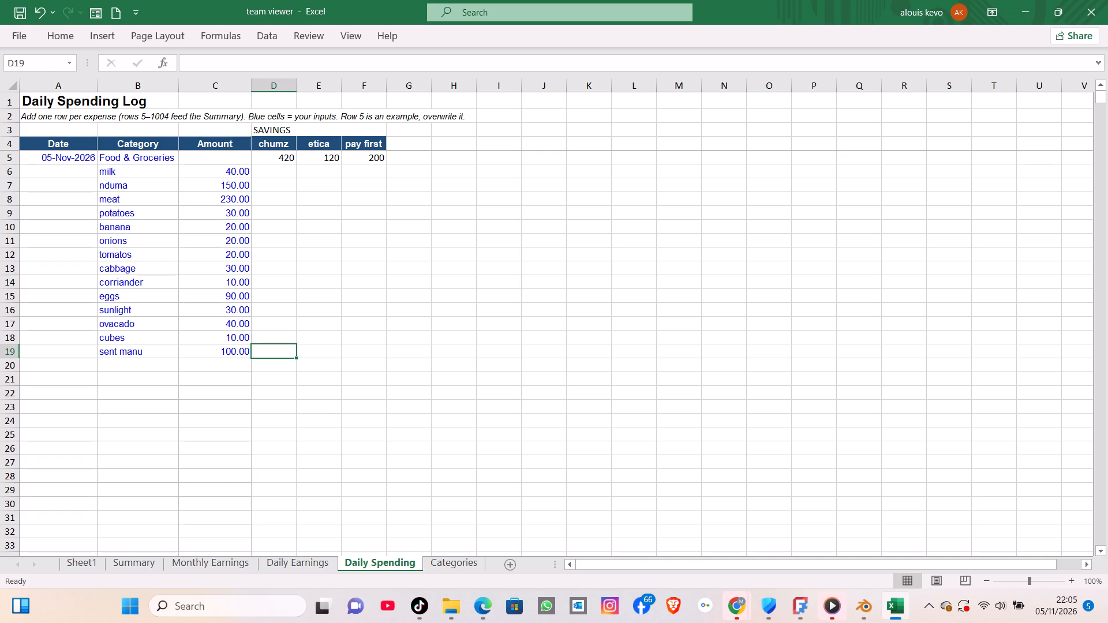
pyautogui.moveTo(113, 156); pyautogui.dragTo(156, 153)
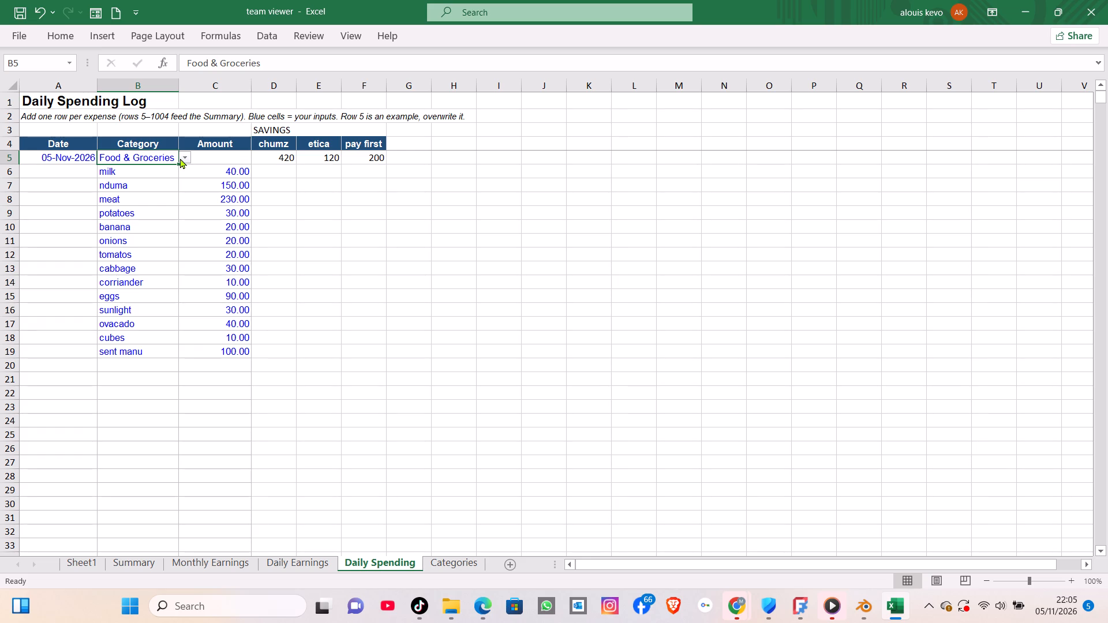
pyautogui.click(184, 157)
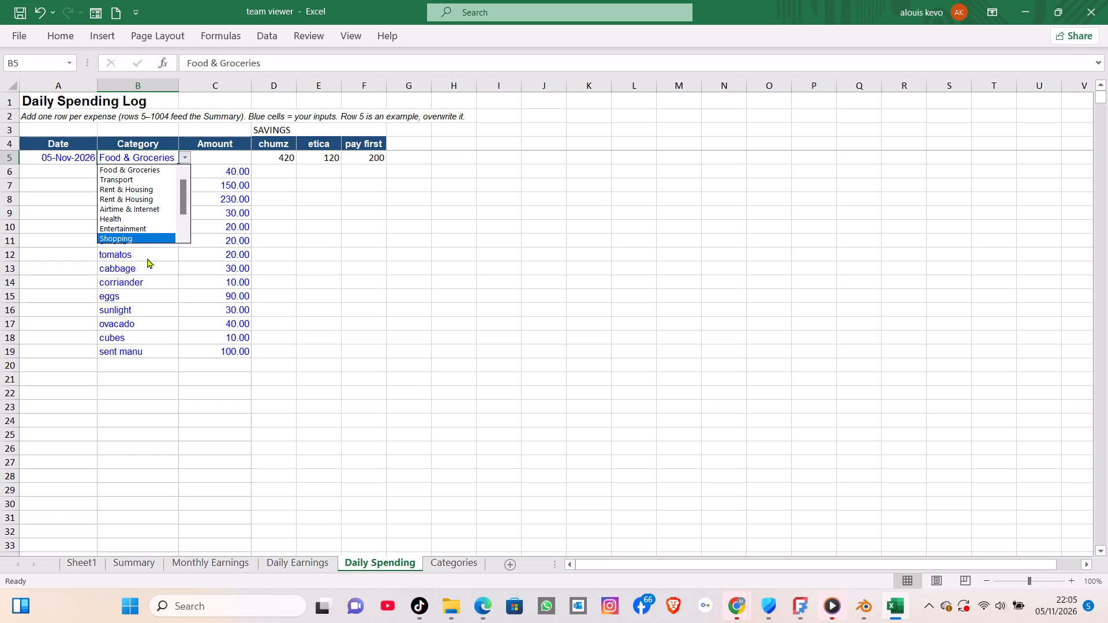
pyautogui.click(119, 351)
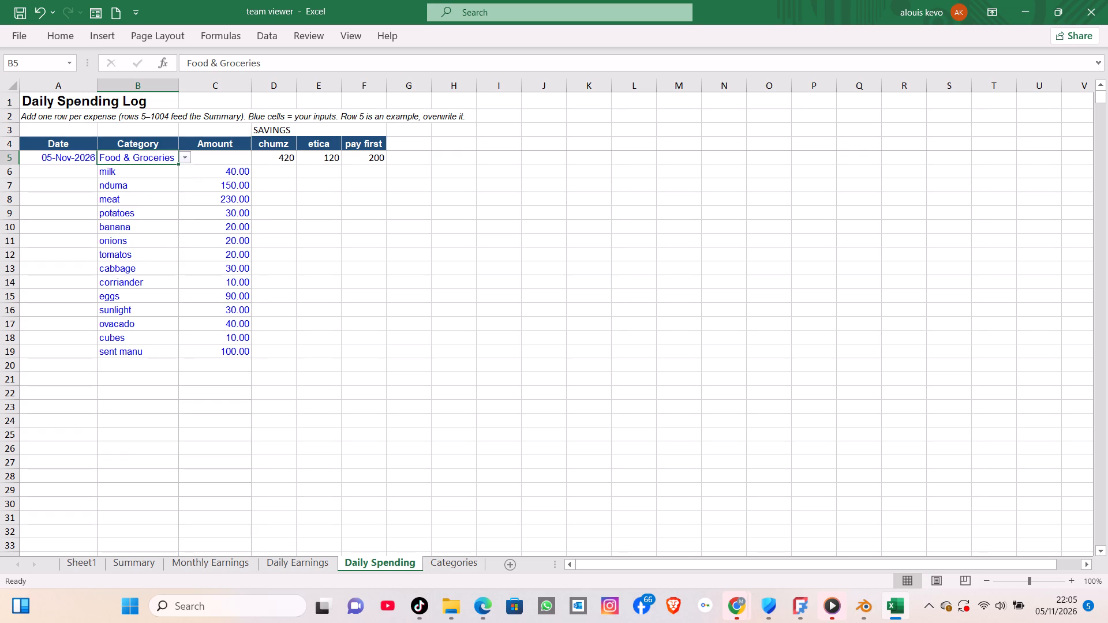
# Change the category of the 100.00 expense in row 19 of the Daily Spending Log to Other.
pyautogui.click(119, 351)
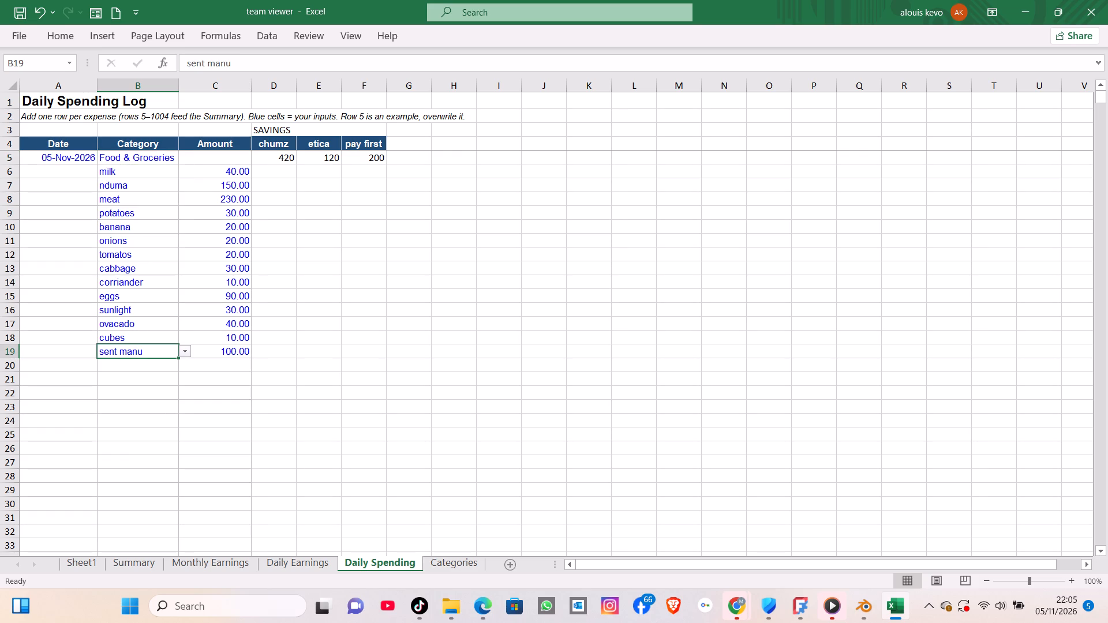
pyautogui.click(184, 352)
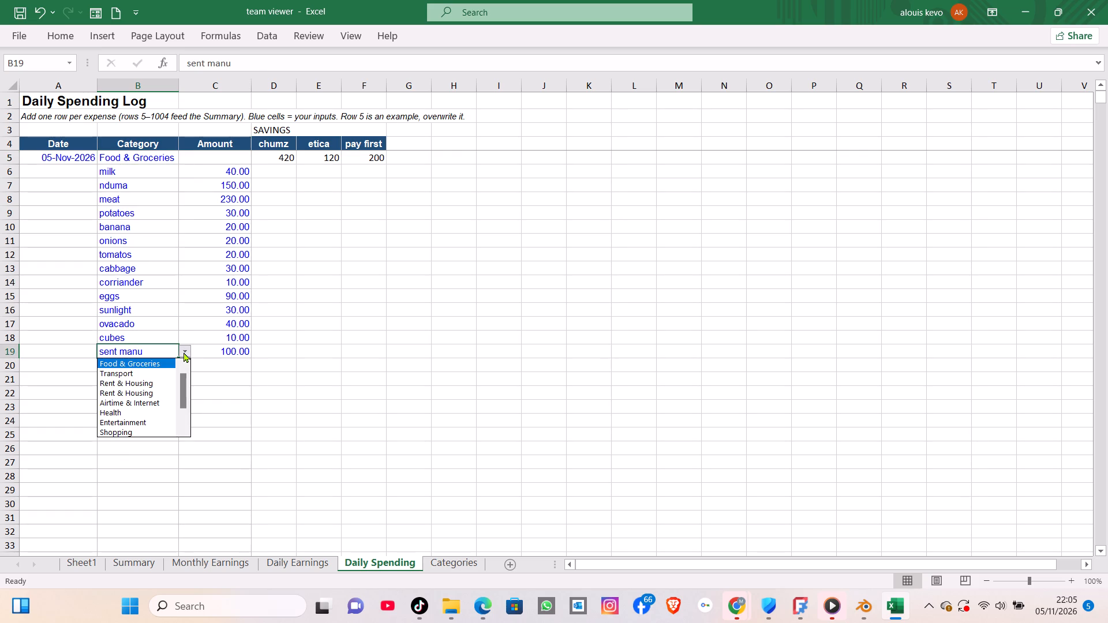
pyautogui.click(186, 428)
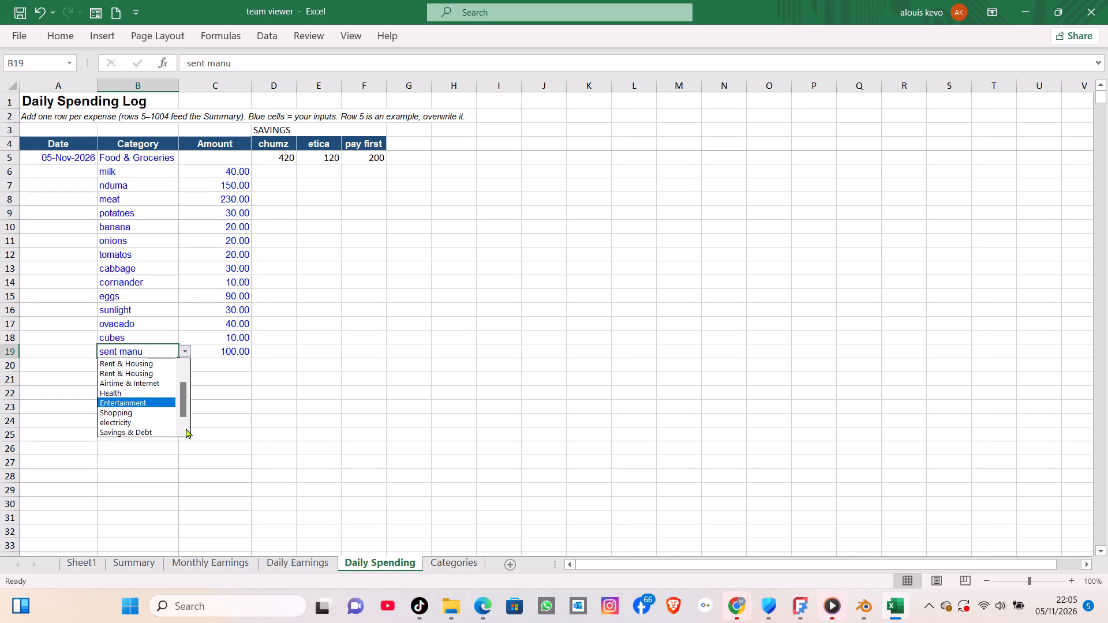
pyautogui.click(186, 428)
pyautogui.click(186, 428)
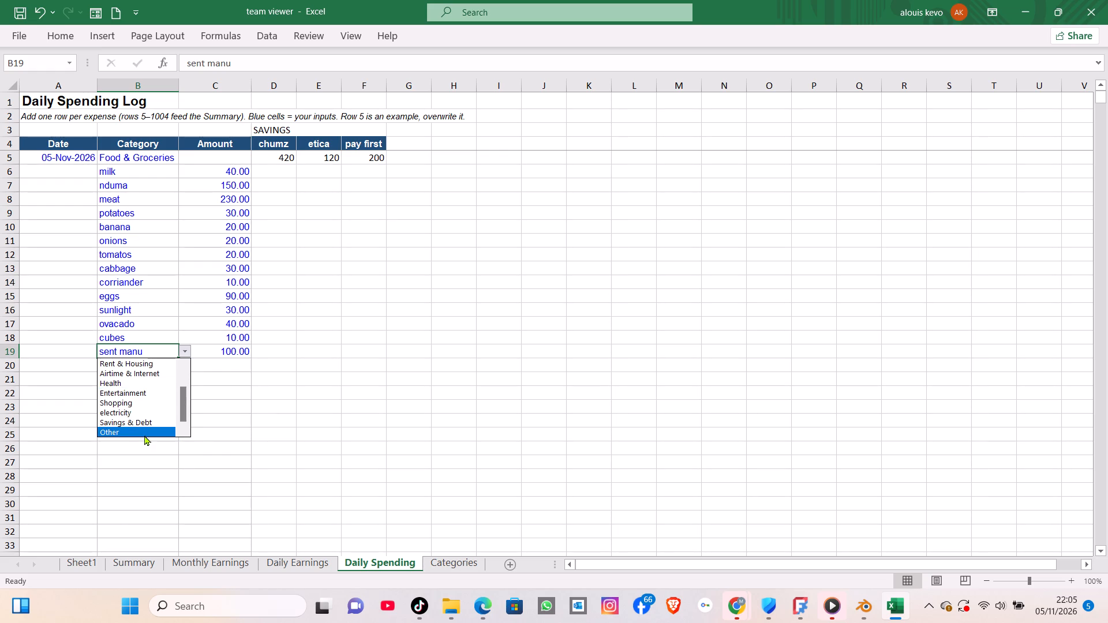
pyautogui.click(144, 432)
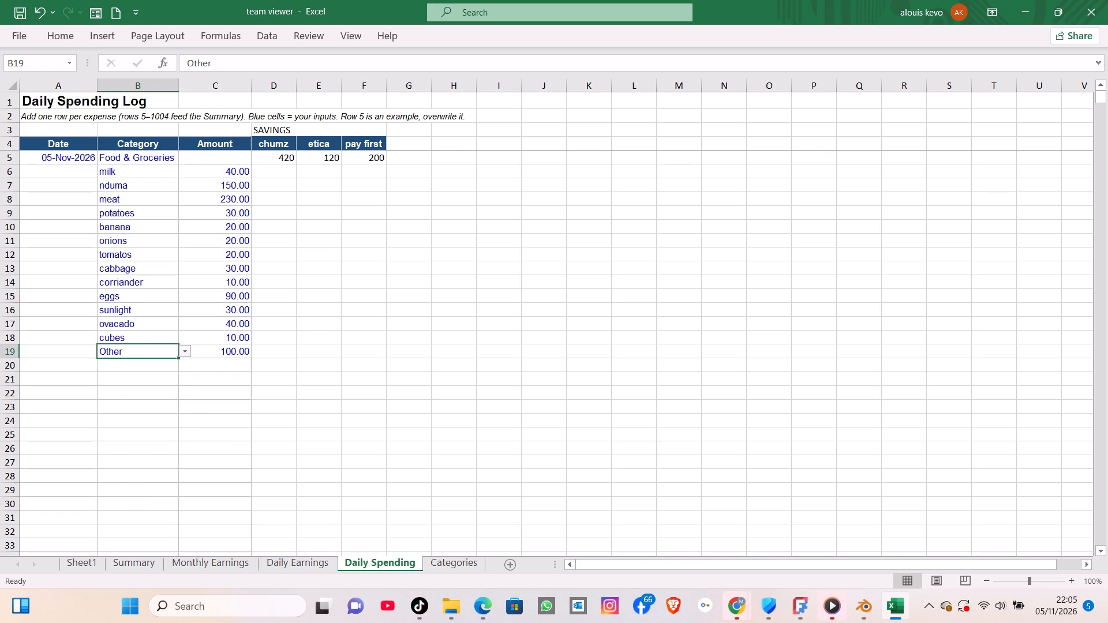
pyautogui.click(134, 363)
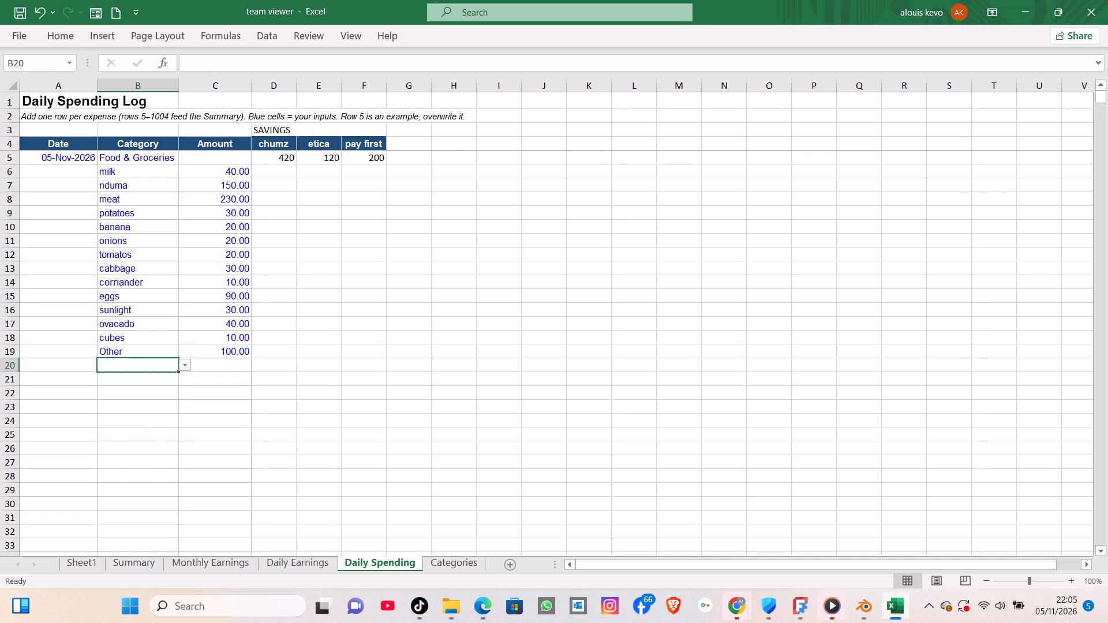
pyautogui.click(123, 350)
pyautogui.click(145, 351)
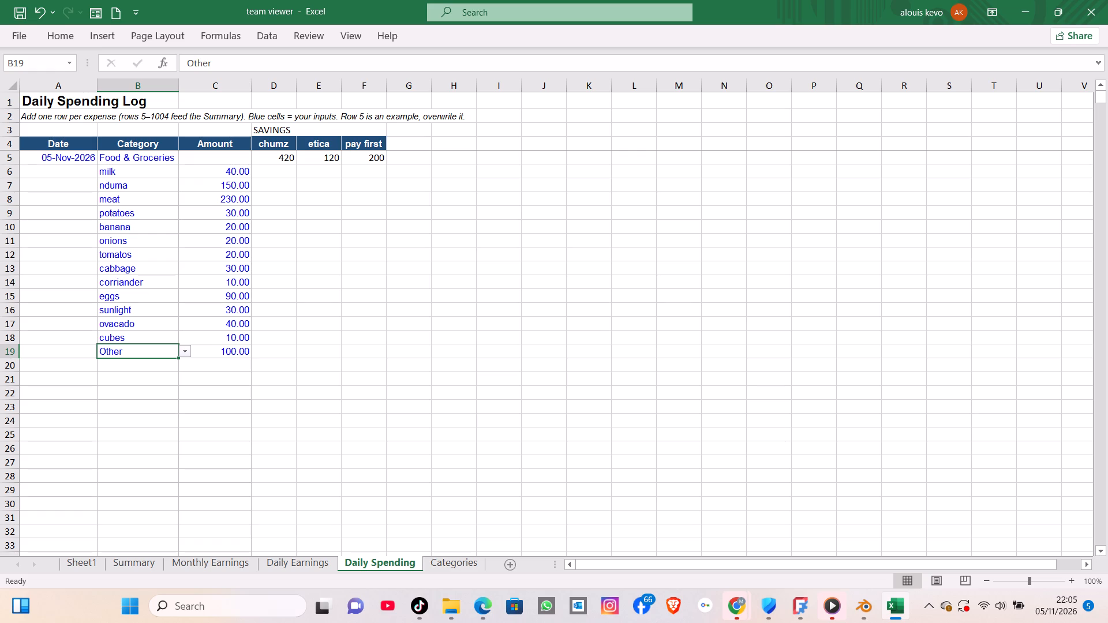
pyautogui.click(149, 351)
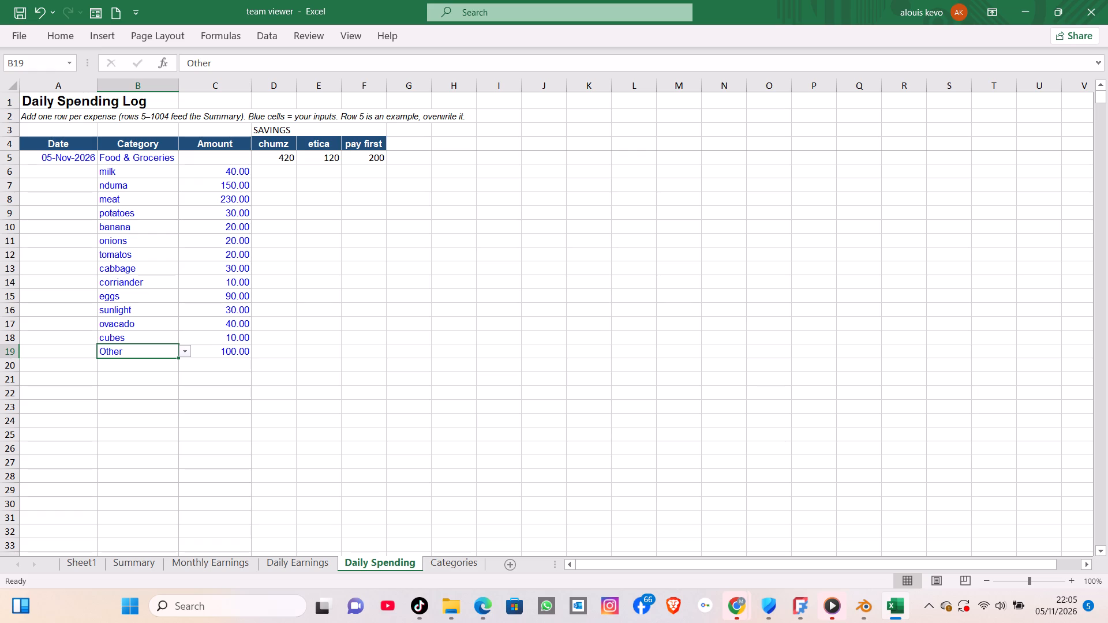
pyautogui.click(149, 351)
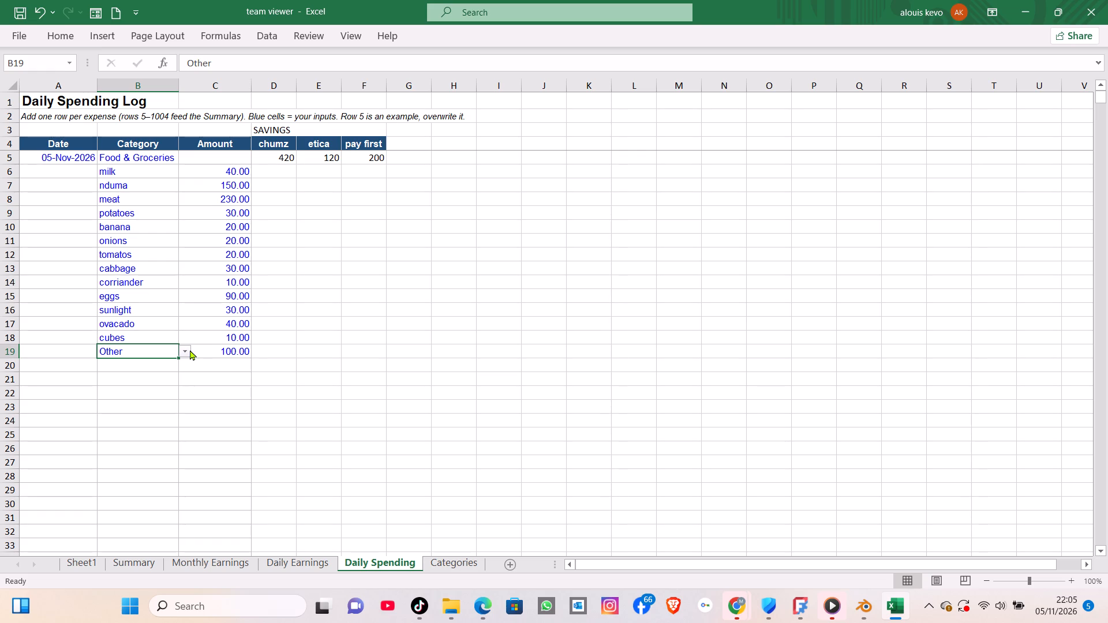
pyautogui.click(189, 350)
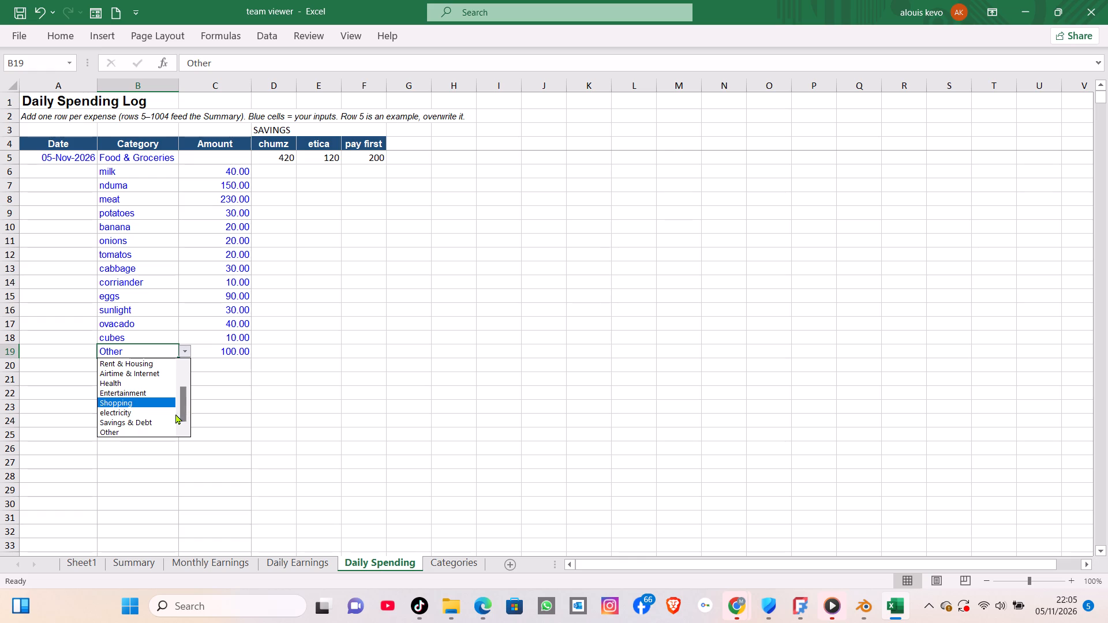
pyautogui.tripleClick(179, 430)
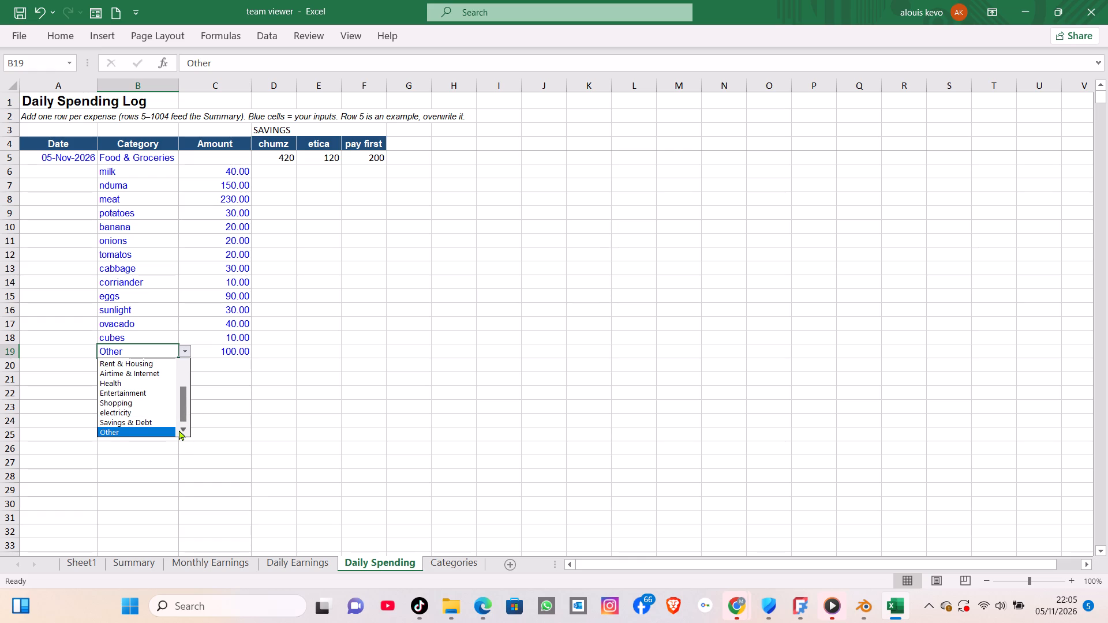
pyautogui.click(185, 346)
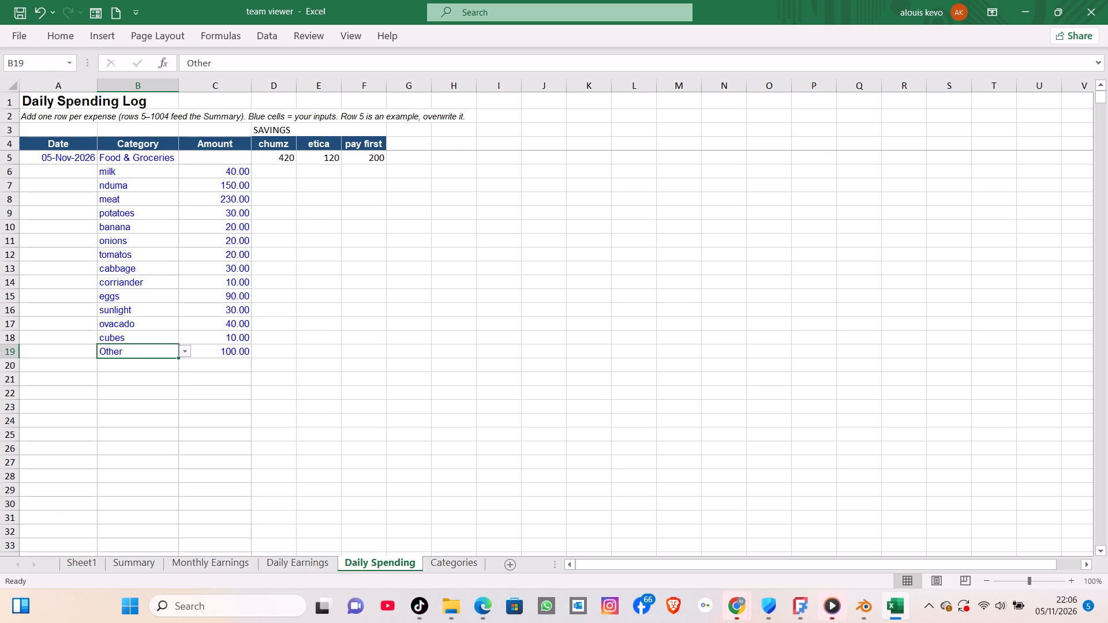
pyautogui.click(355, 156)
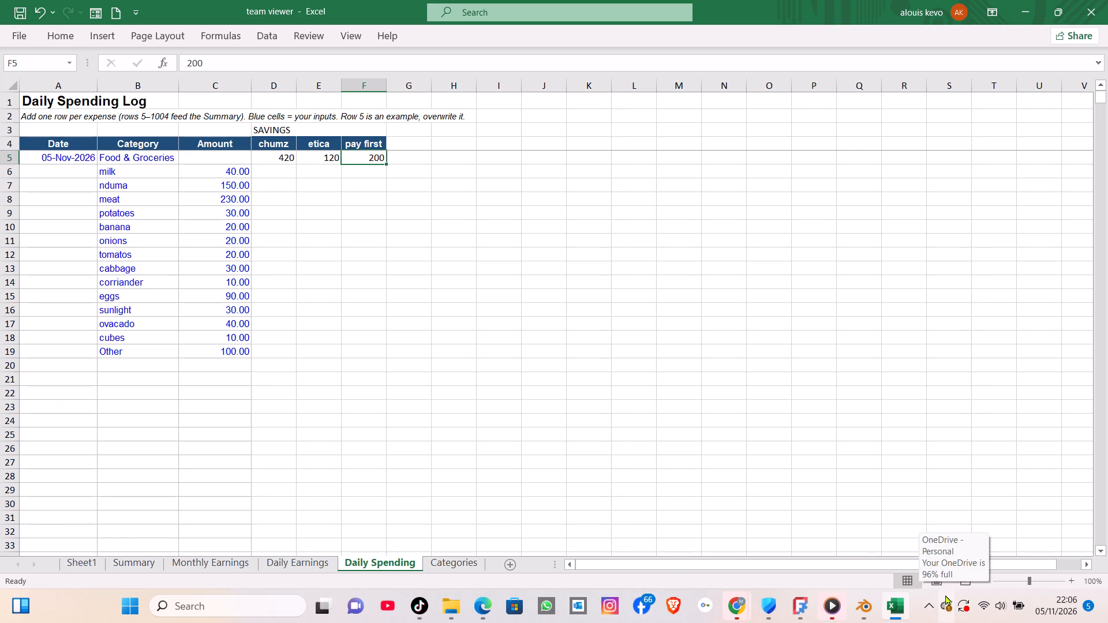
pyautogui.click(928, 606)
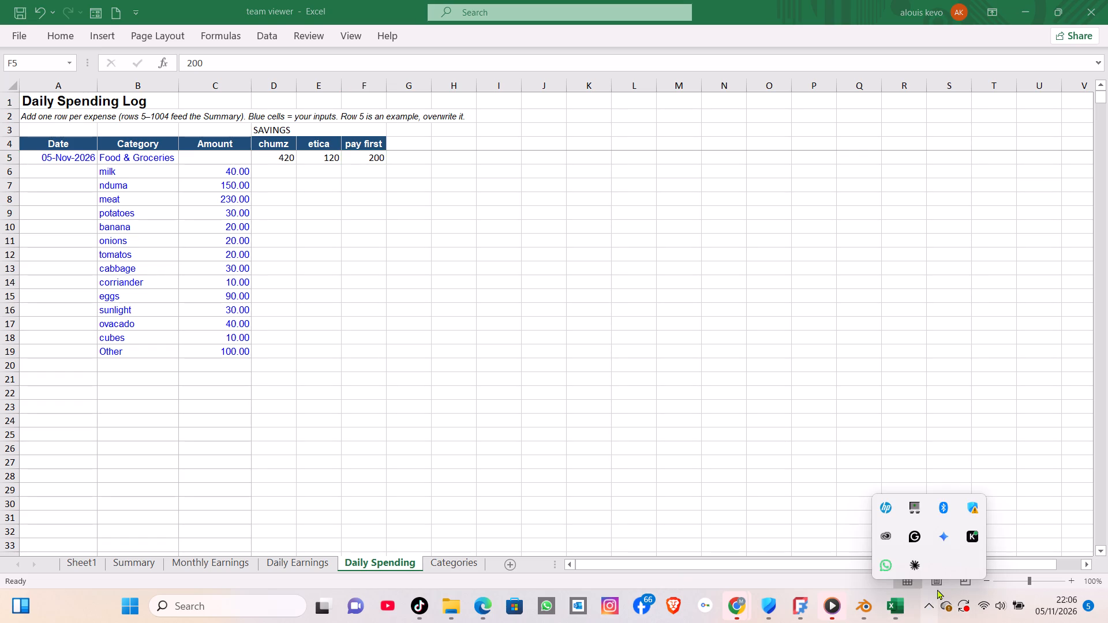
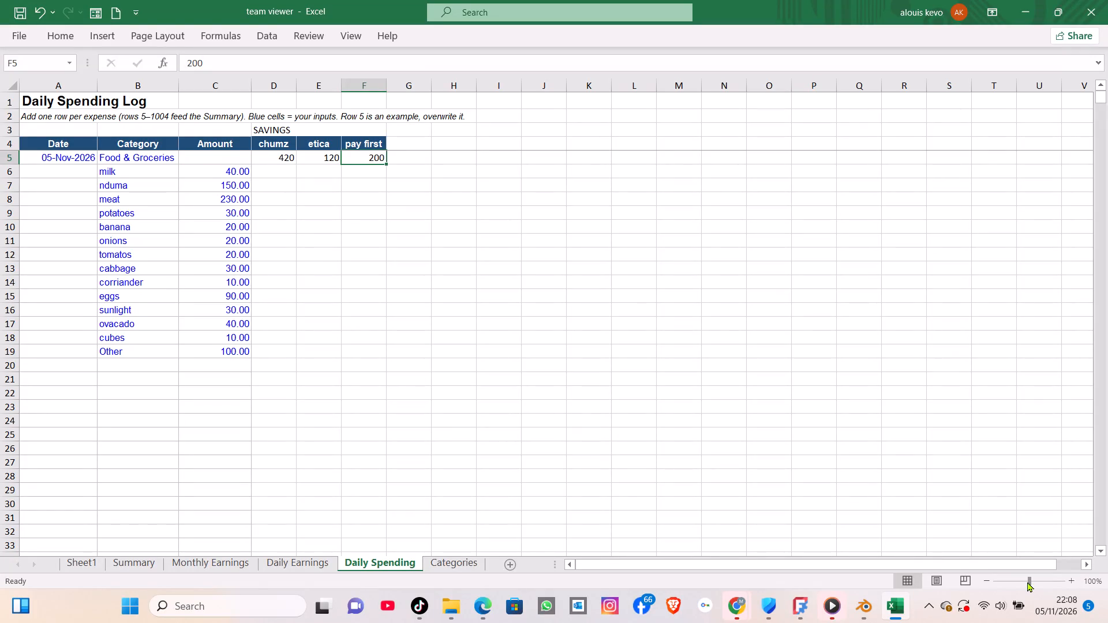
# Show the hidden background app icons in the Windows system tray.
pyautogui.click(929, 606)
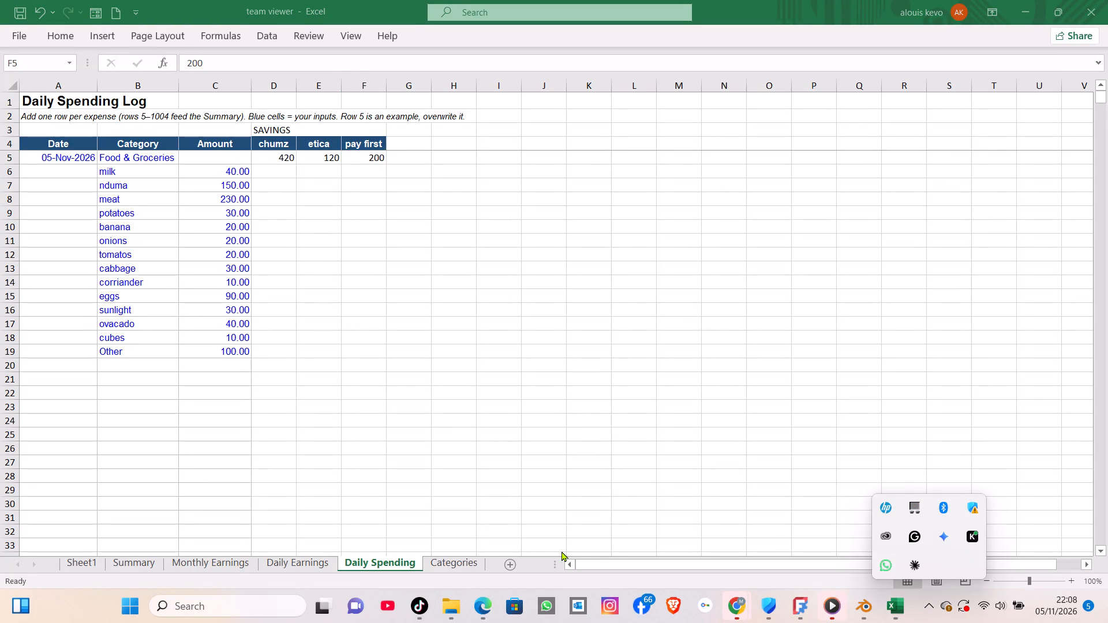
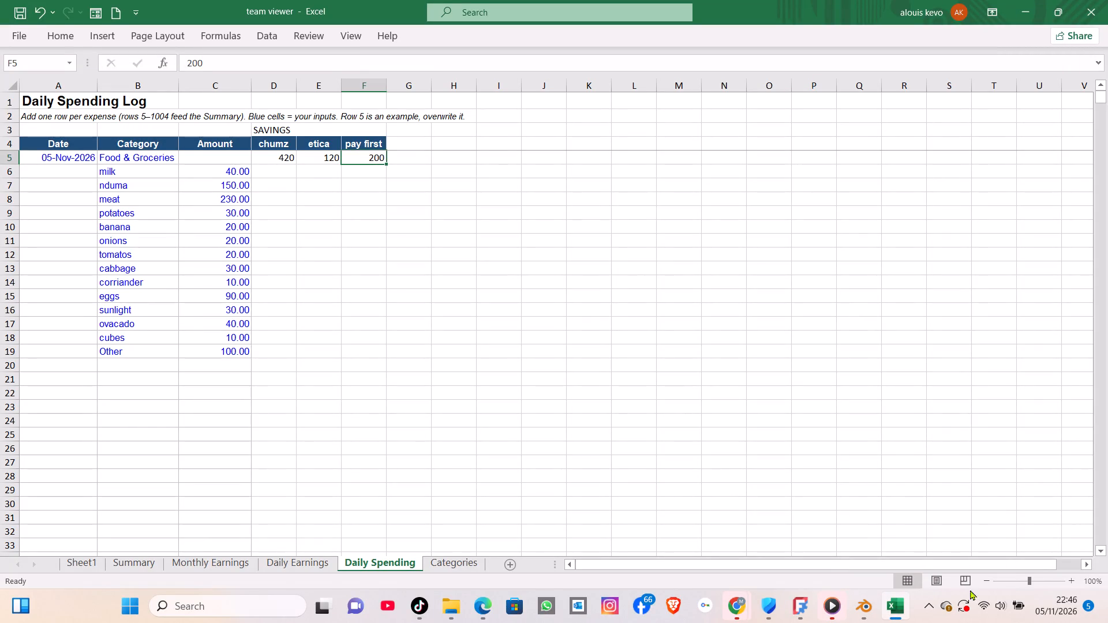
# Show the hidden background app icons in the Windows system tray.
pyautogui.click(931, 603)
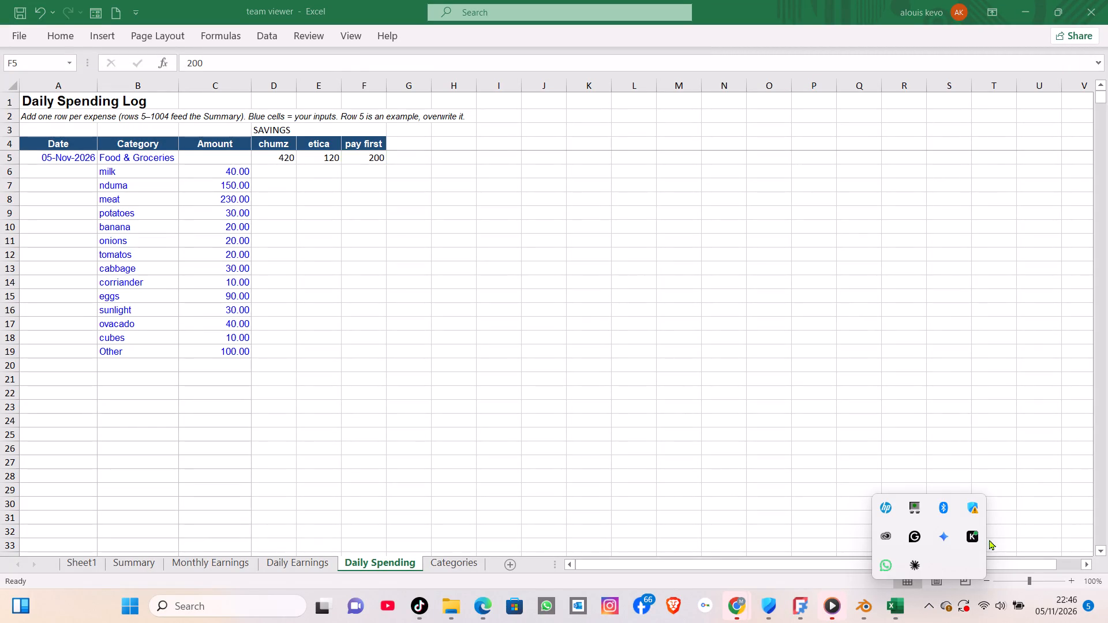
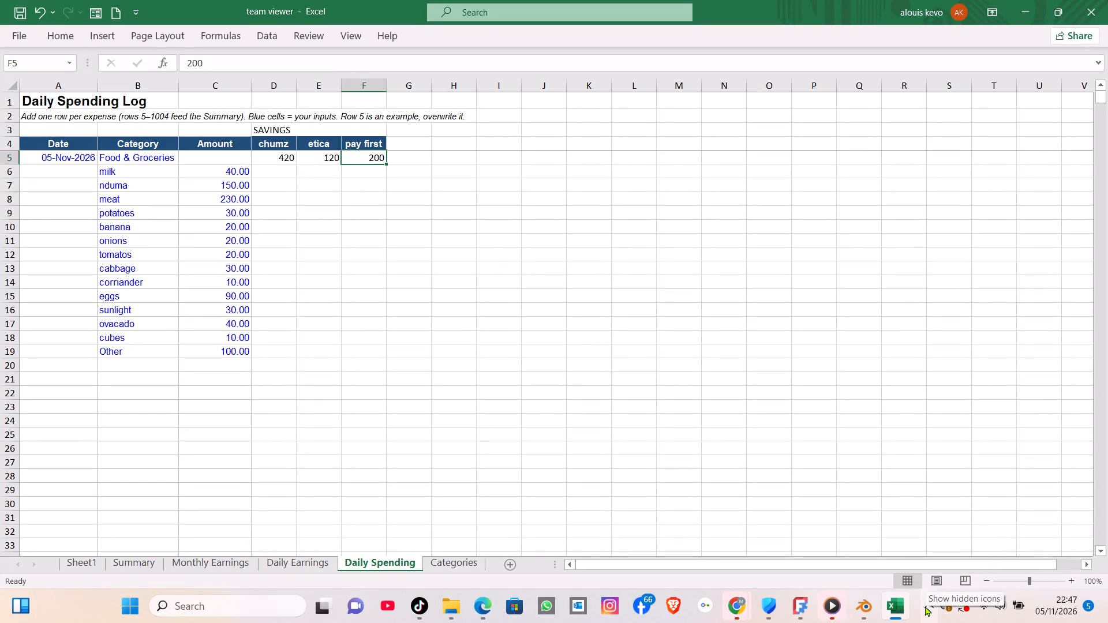
# Show the hidden background app icons in the Windows system tray.
pyautogui.click(925, 606)
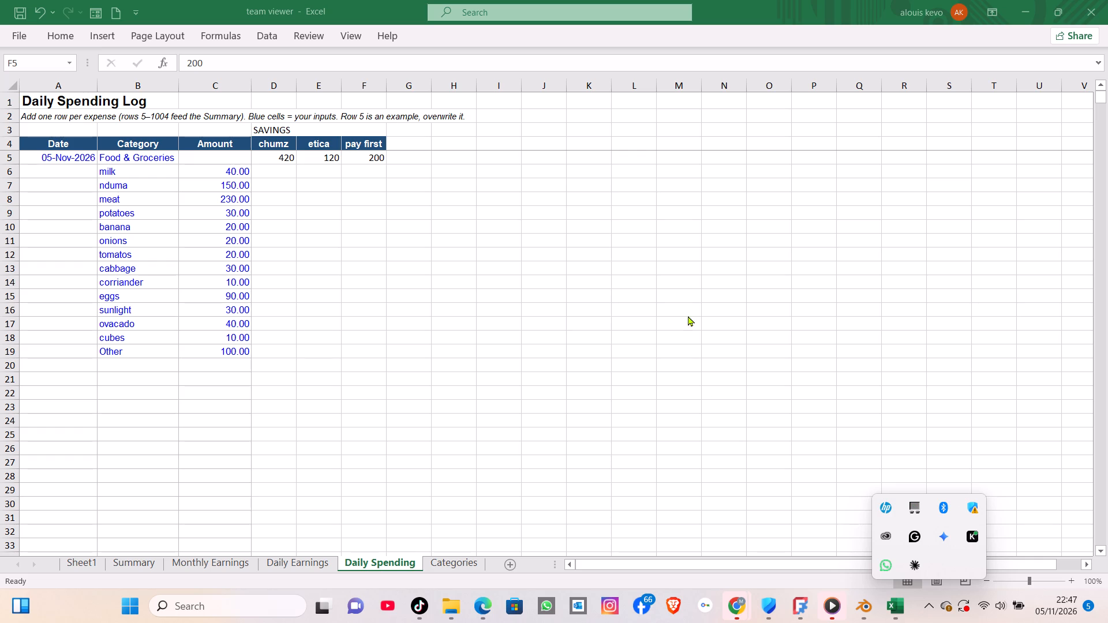
# Minimise the team viewer workbook window and close Media Player to get back to the YouTube page in Edge.
pyautogui.doubleClick(1019, 0)
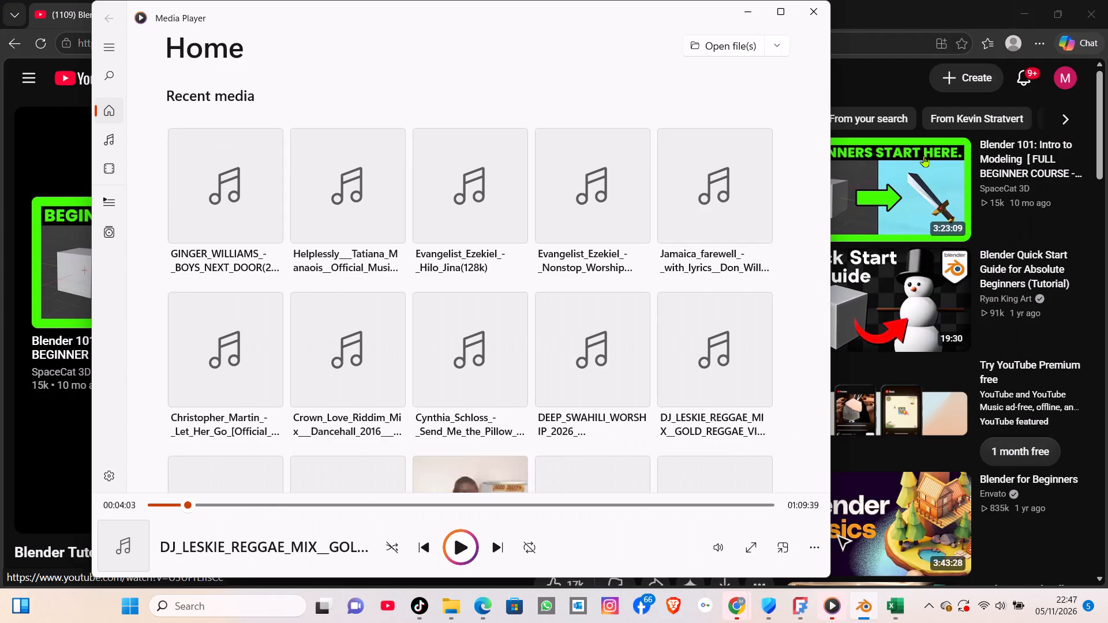
pyautogui.click(808, 17)
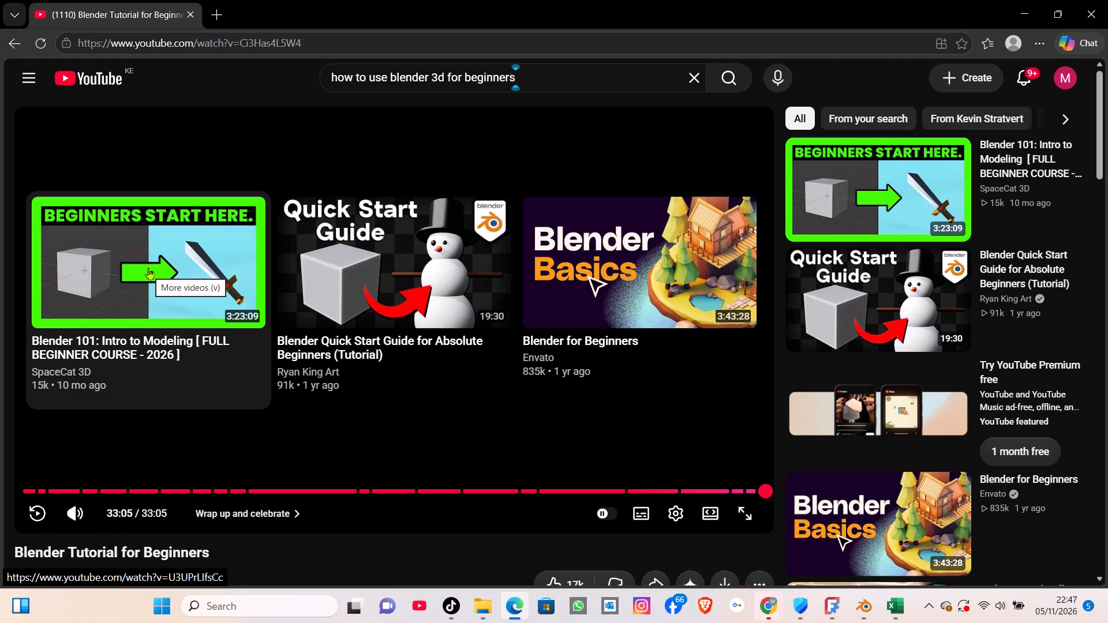
# Play the suggested video "Blender 101: Intro to Modeling [ FULL BEGINNER COURSE - 2026 ]" from the ended tutorial's end screen.
pyautogui.click(148, 268)
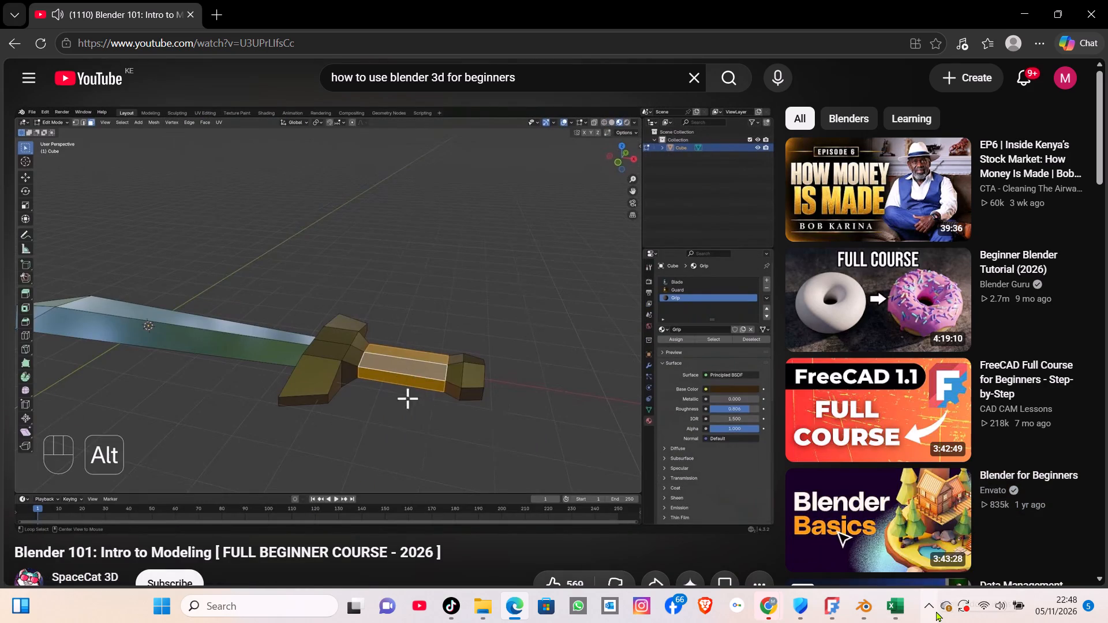
# Show the hidden background app icons in the Windows system tray while the Blender video plays.
pyautogui.click(927, 610)
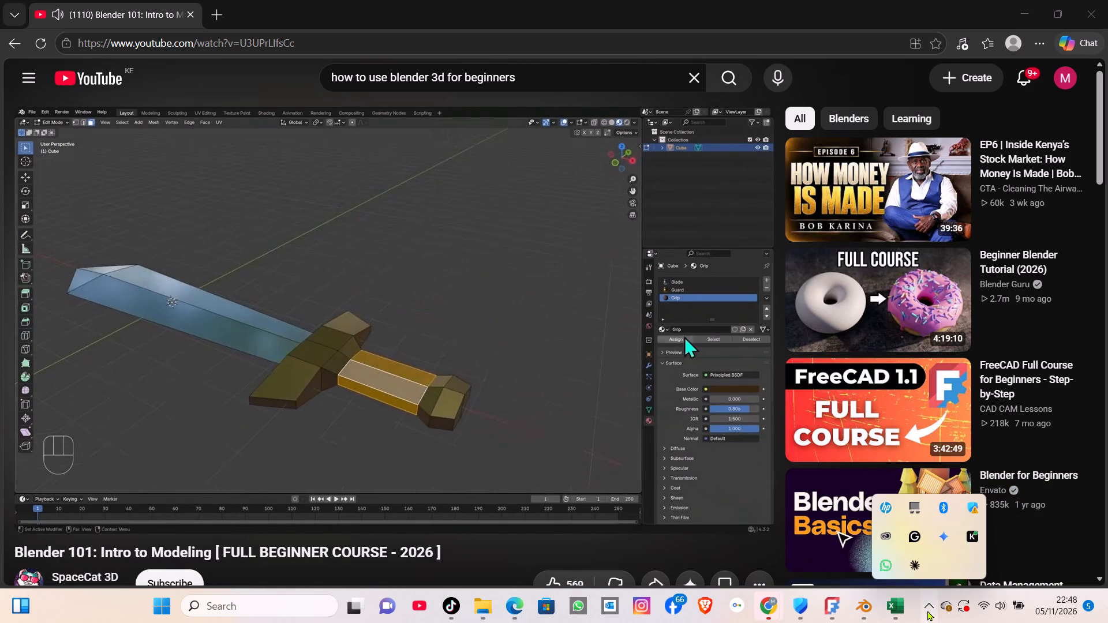
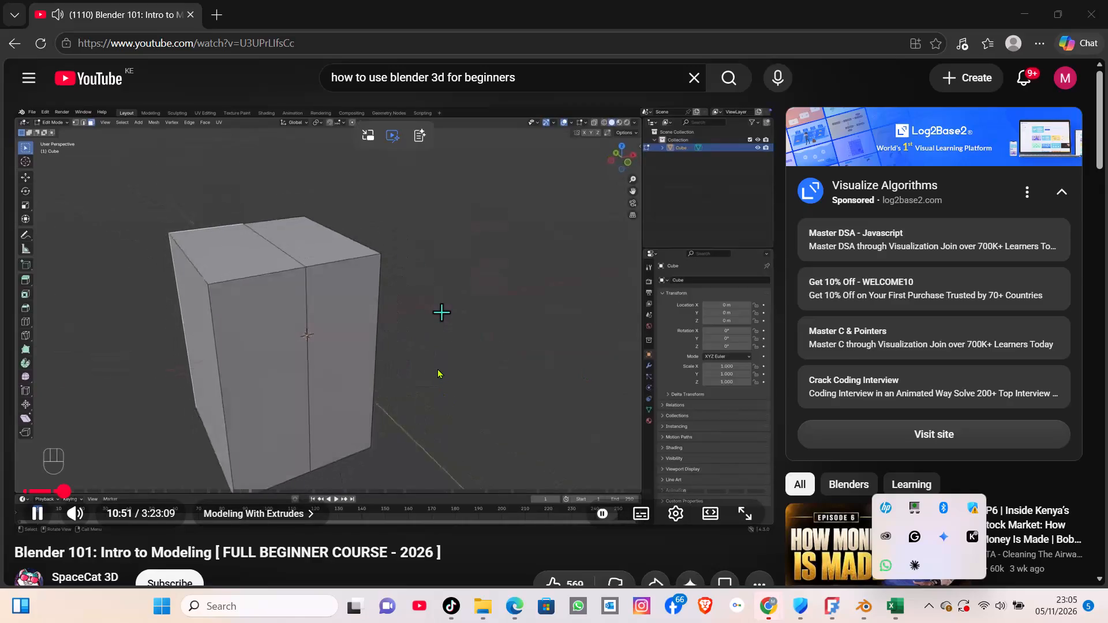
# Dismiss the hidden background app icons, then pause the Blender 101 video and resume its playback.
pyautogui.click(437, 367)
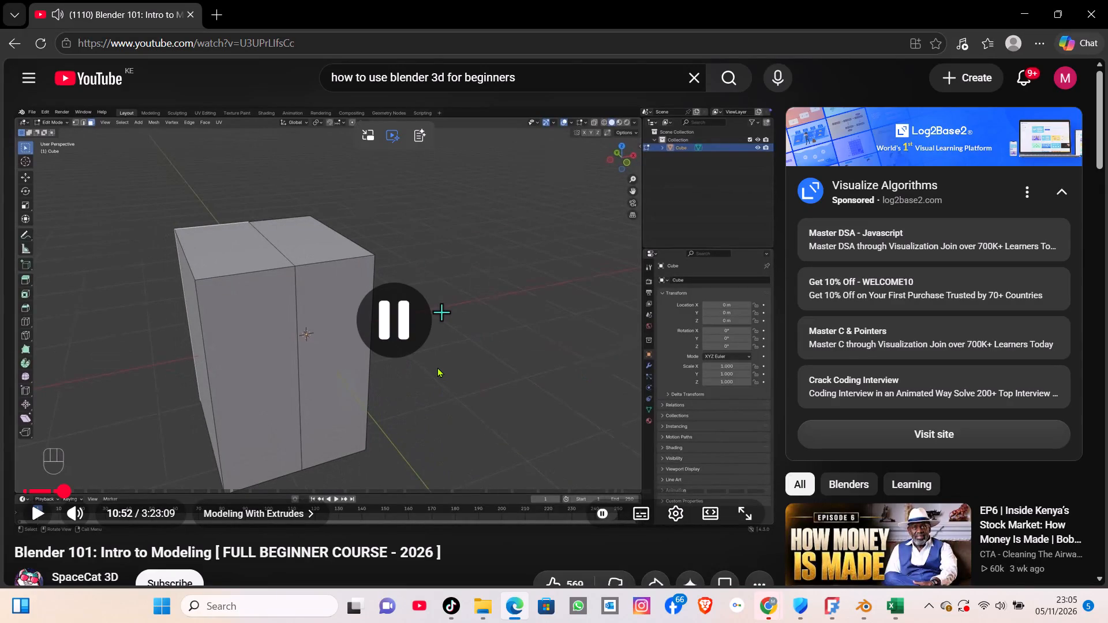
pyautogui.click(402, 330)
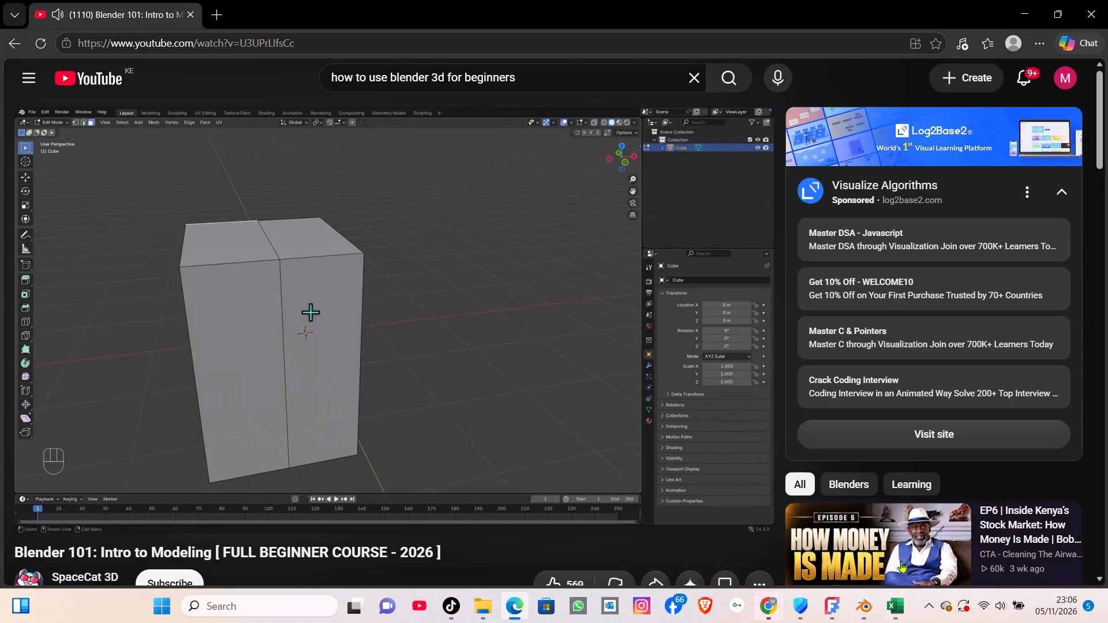
# Switch from the YouTube video to the team viewer workbook in Excel, showing the Daily Spending sheet.
pyautogui.click(929, 607)
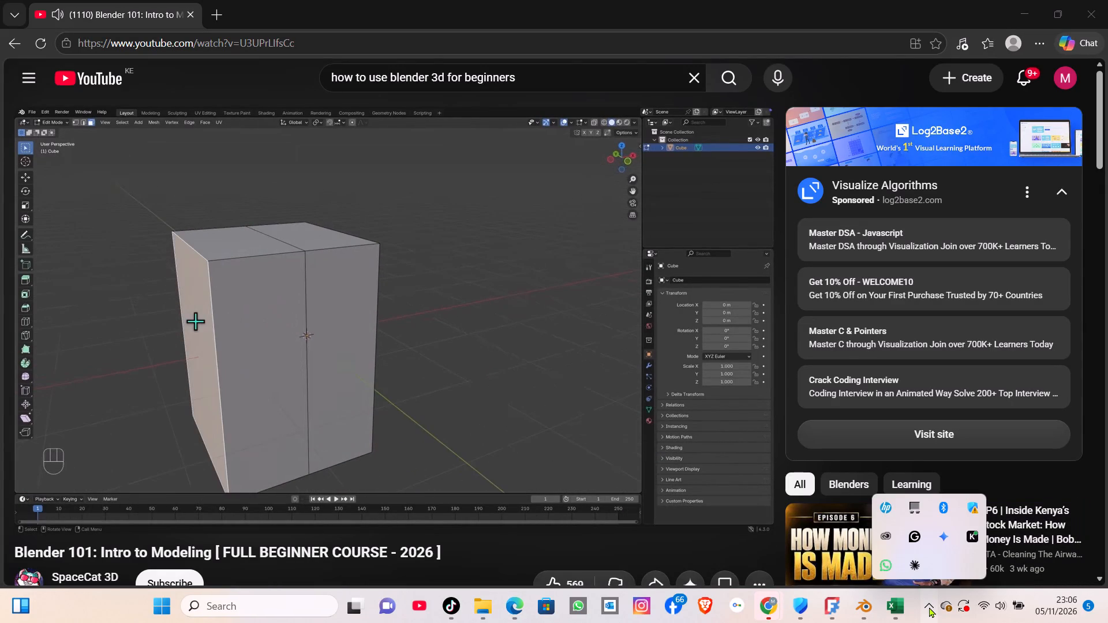
pyautogui.click(889, 603)
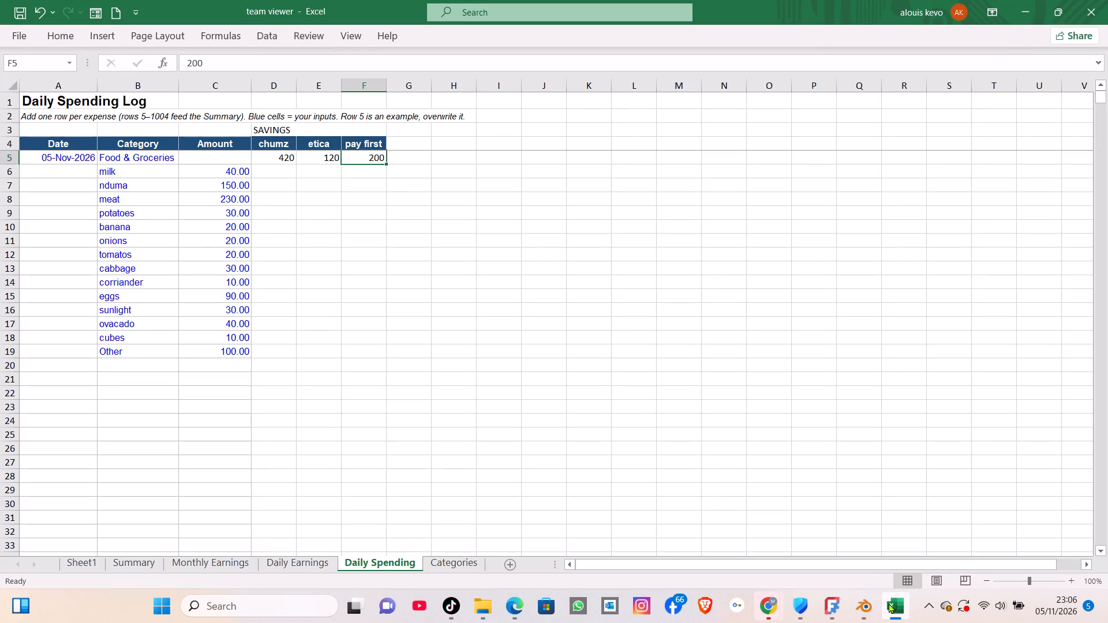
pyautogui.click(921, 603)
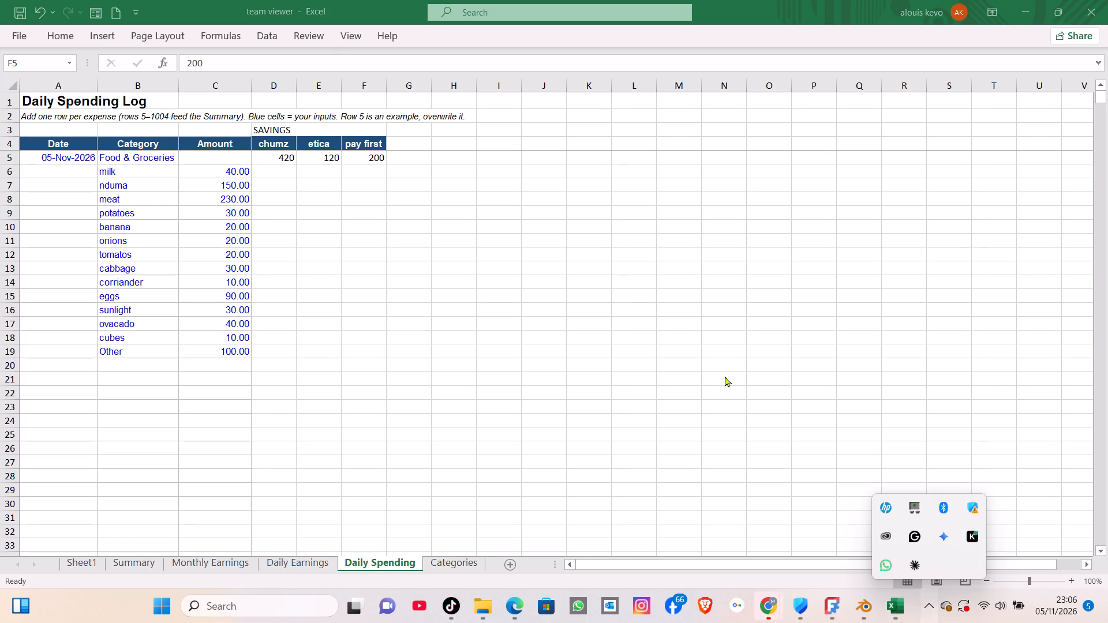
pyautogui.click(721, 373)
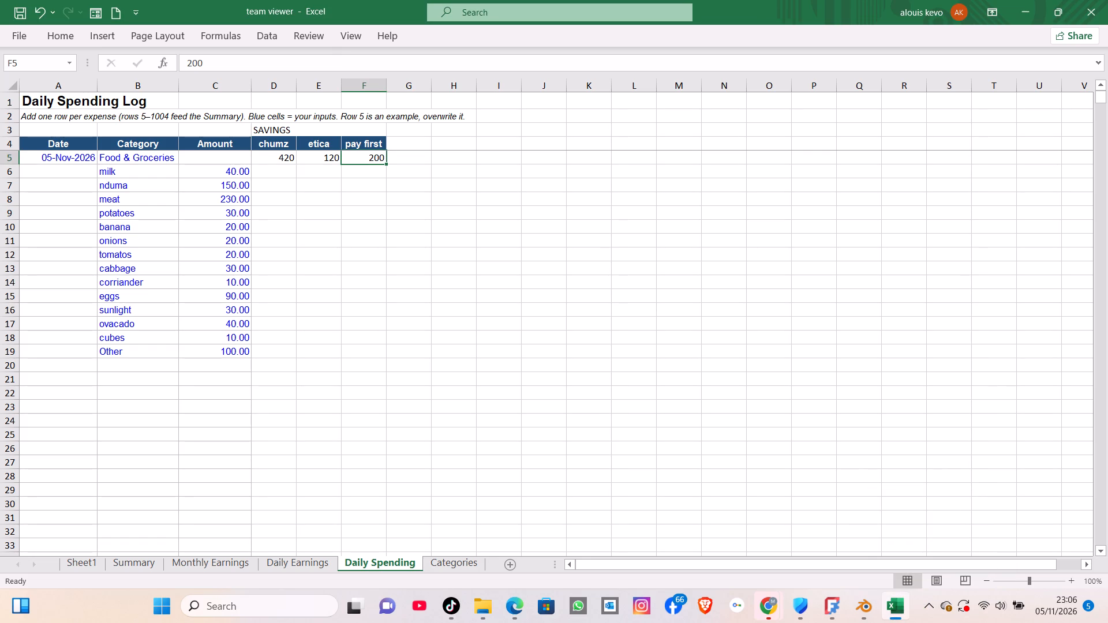
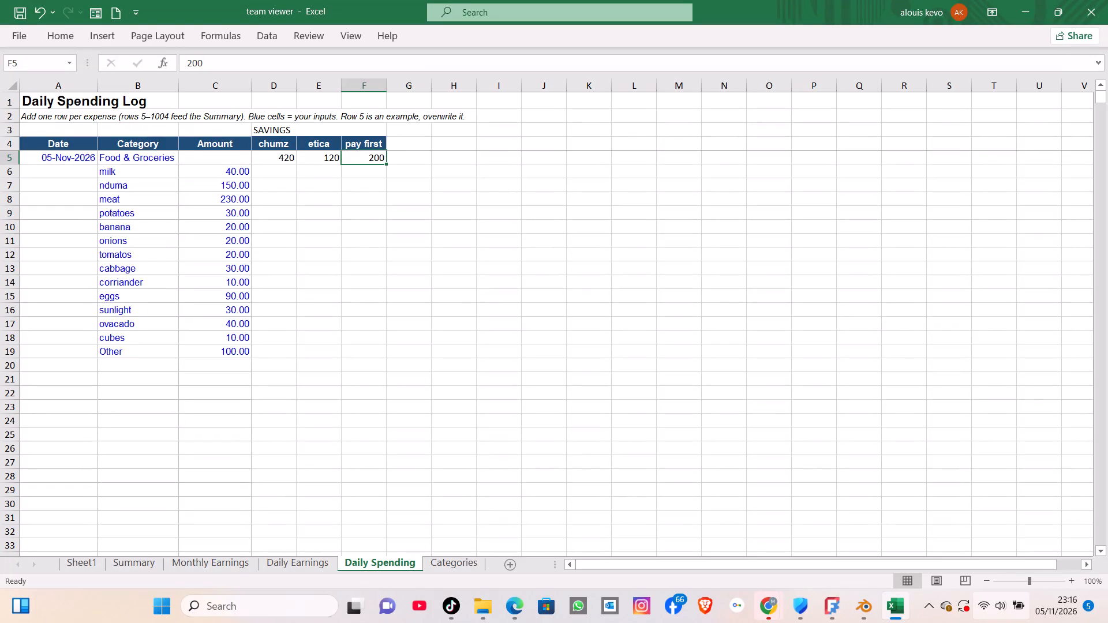
# Show the hidden background app icons in the system tray.
pyautogui.click(928, 606)
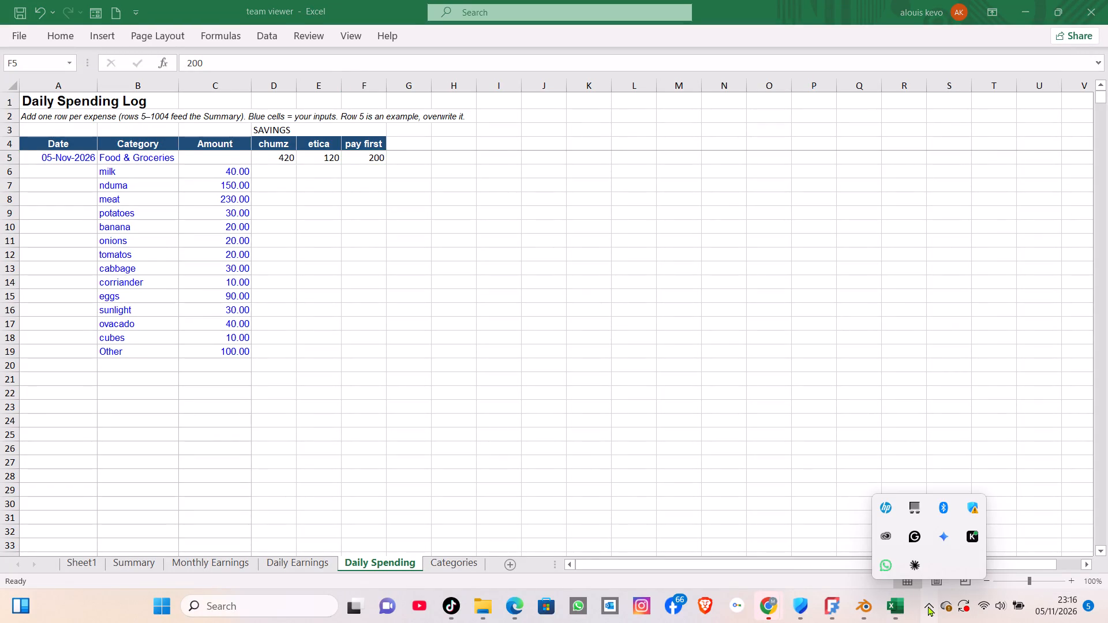
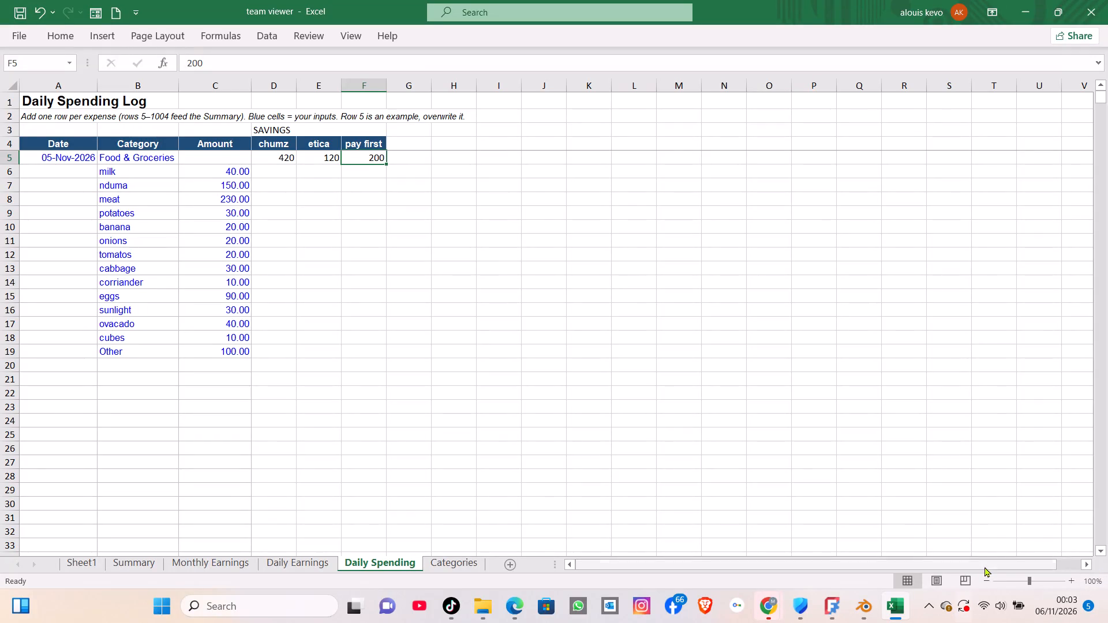
# Show the hidden background app icons in the system tray again.
pyautogui.click(928, 602)
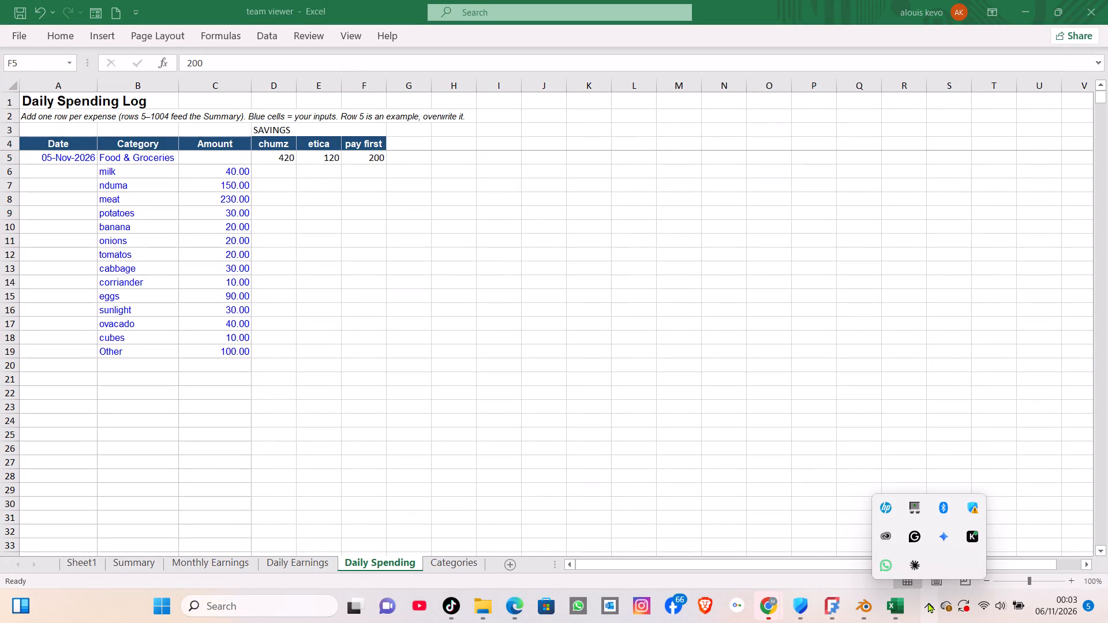
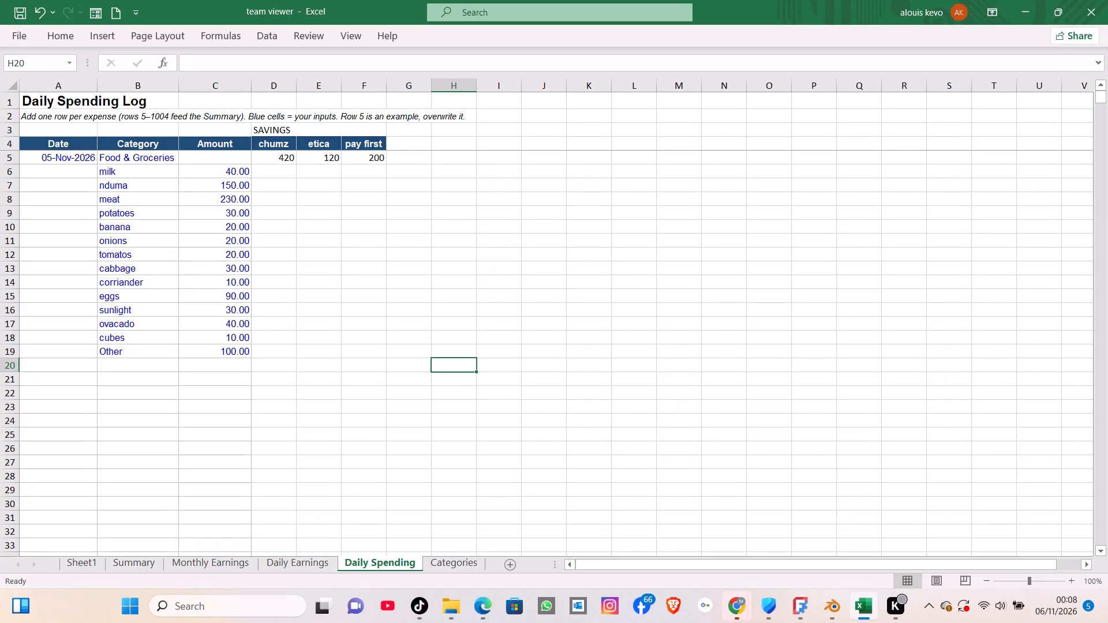
# Add an electricity expense of 200 in row 20, directly below the Other entry.
pyautogui.click(414, 297)
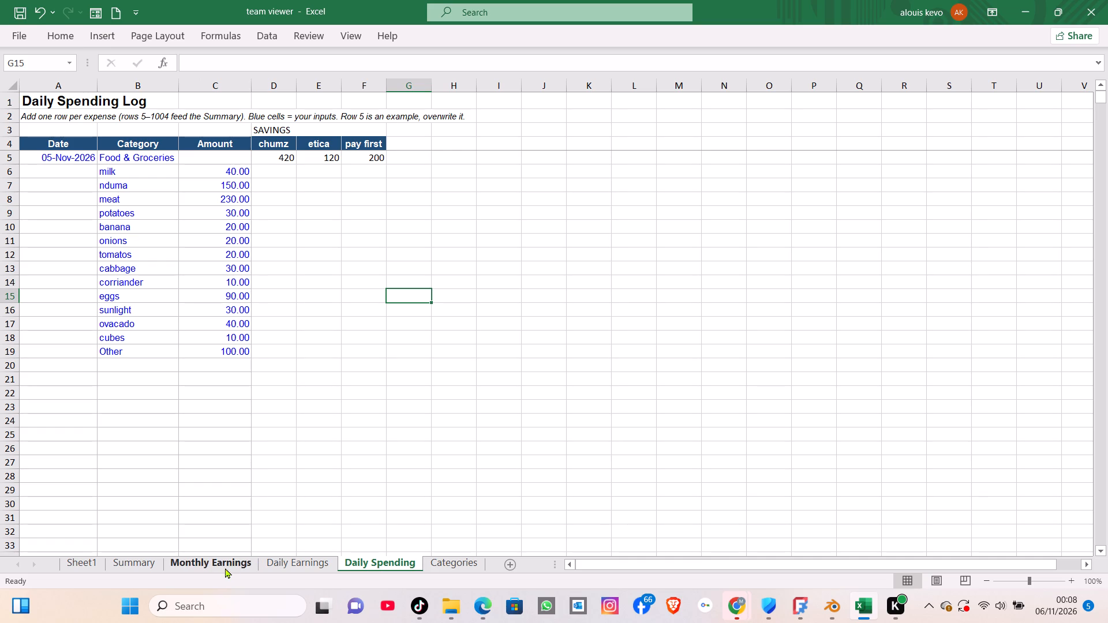
pyautogui.click(124, 367)
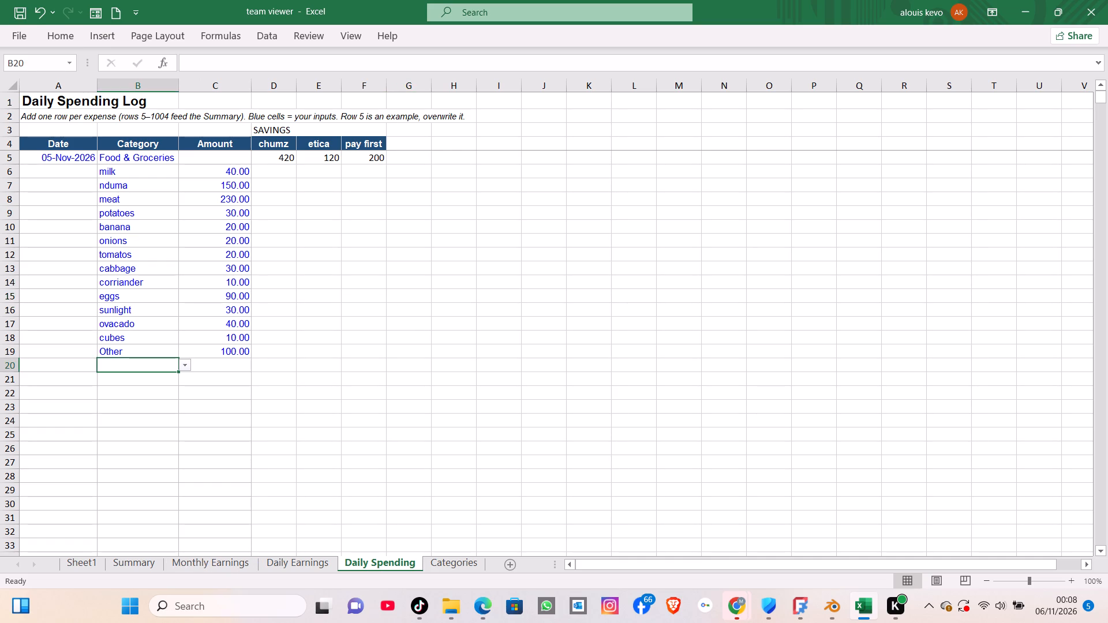
pyautogui.click(124, 367)
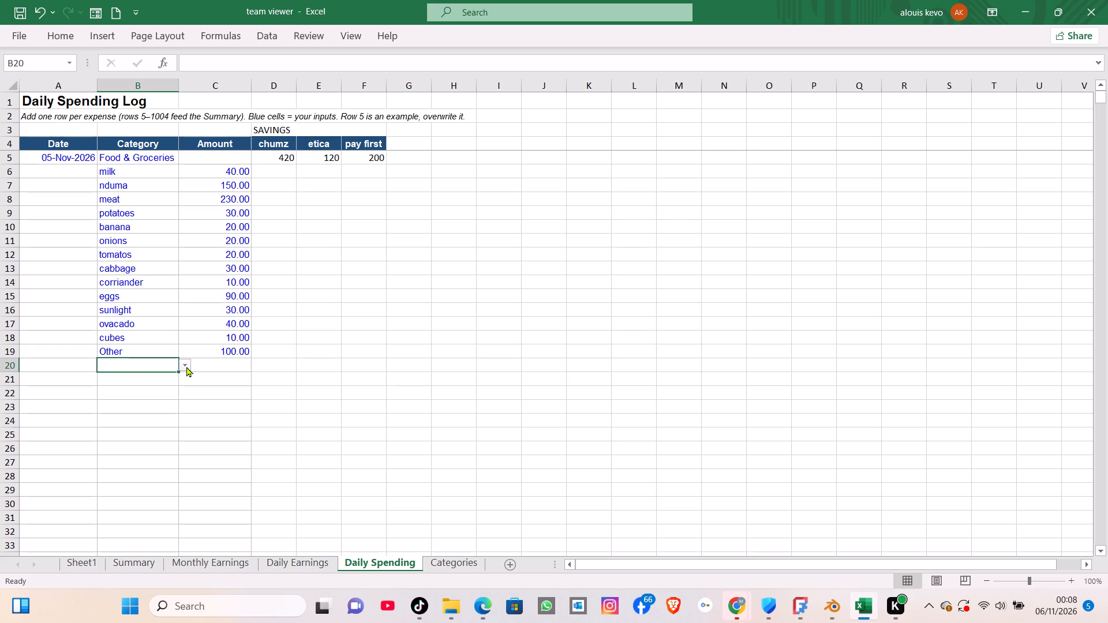
pyautogui.click(186, 366)
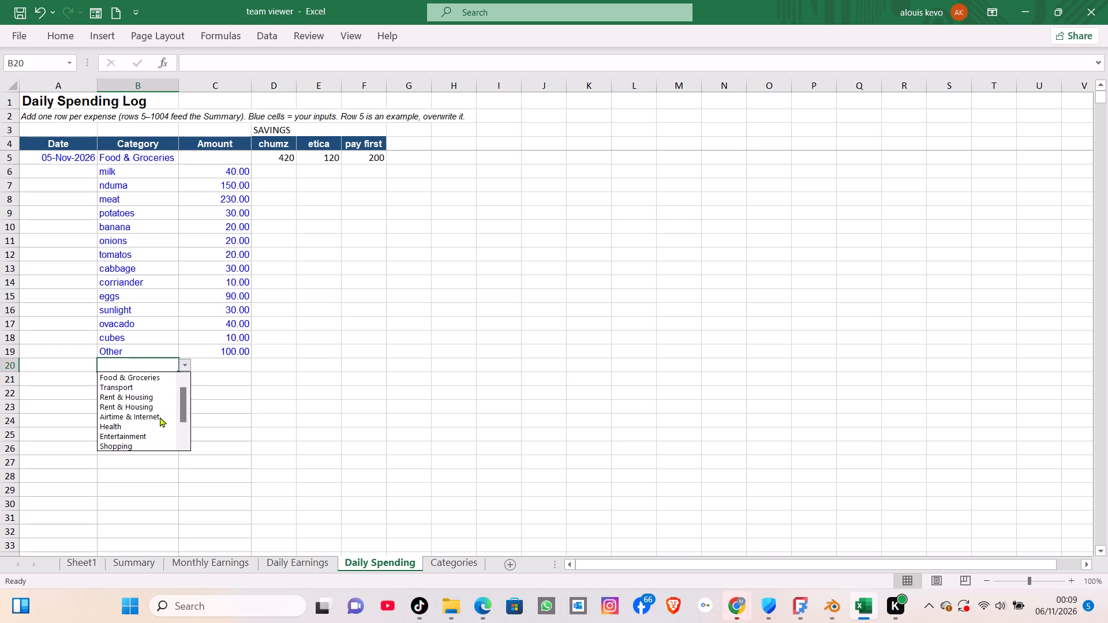
pyautogui.click(182, 445)
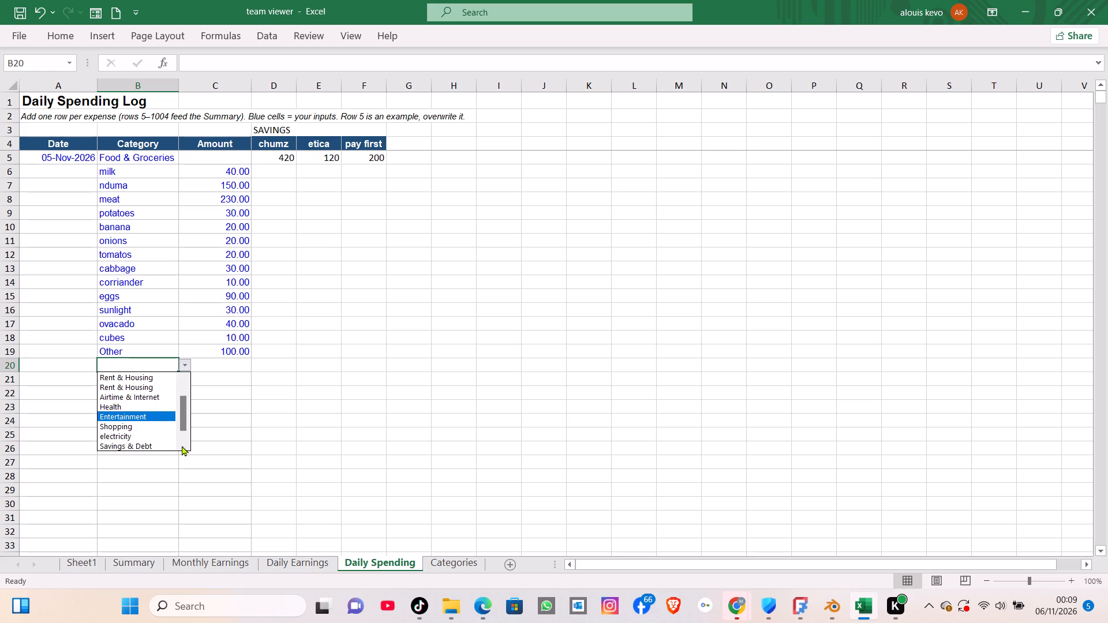
pyautogui.click(142, 437)
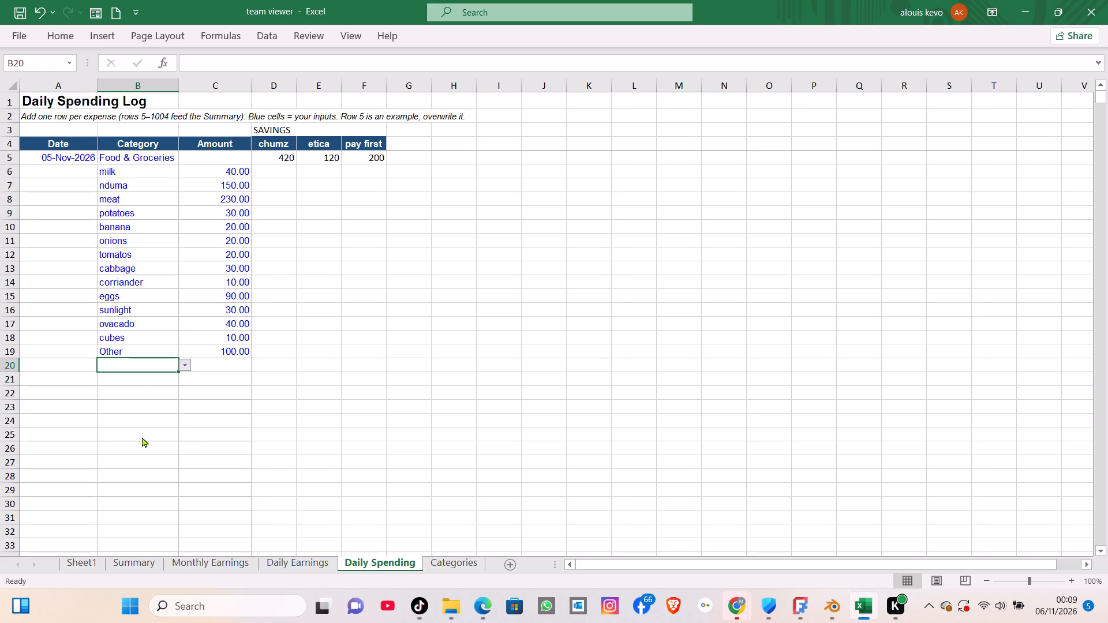
pyautogui.click(215, 369)
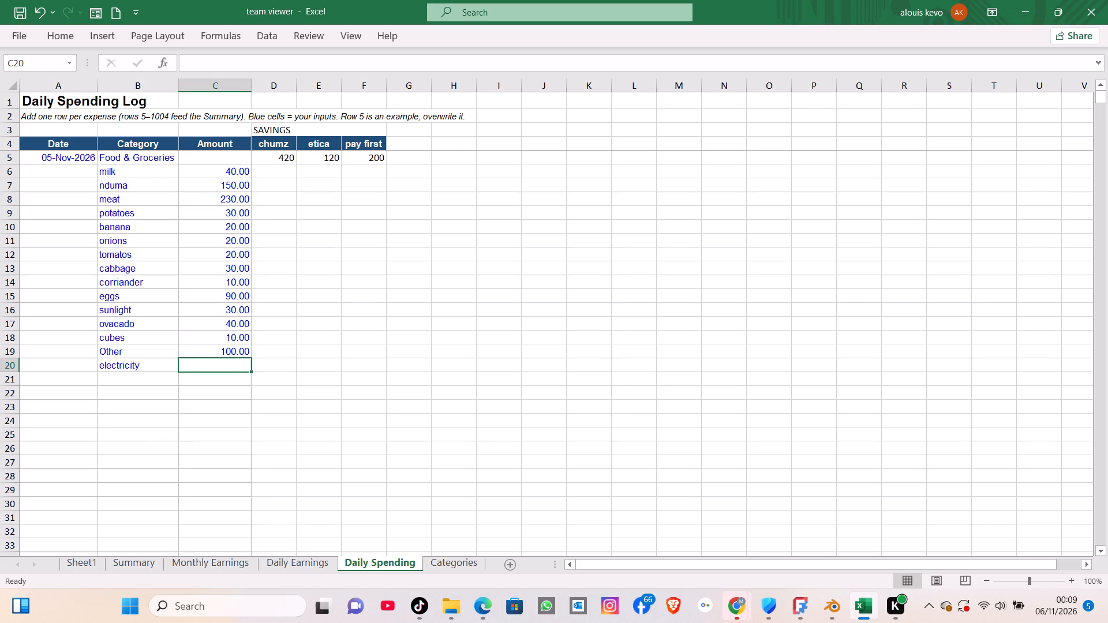
pyautogui.write('200')
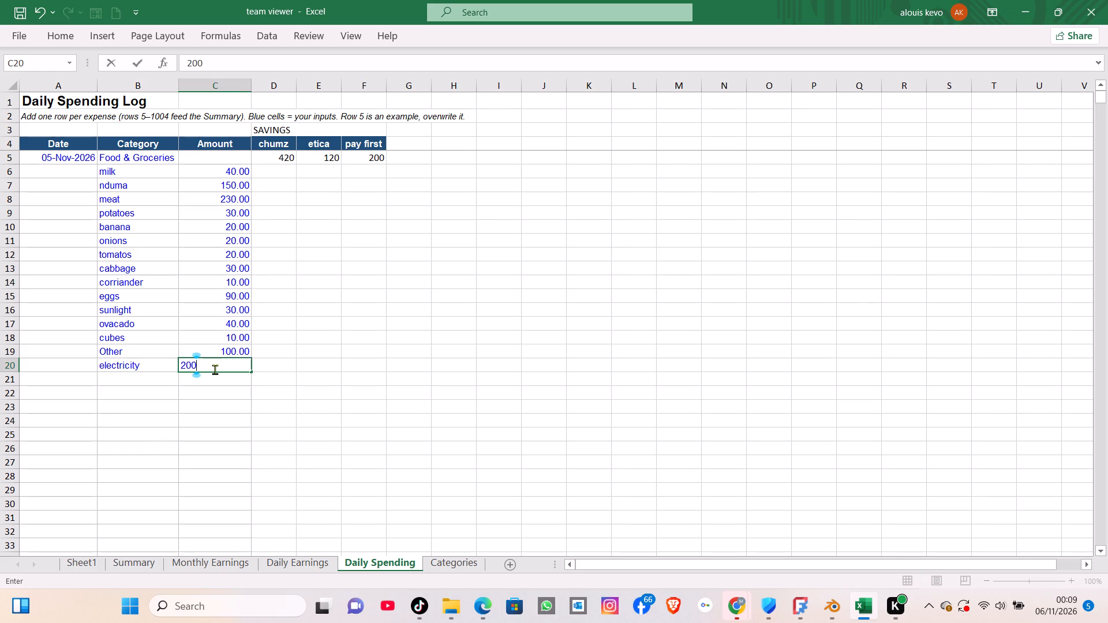
pyautogui.press('Return')
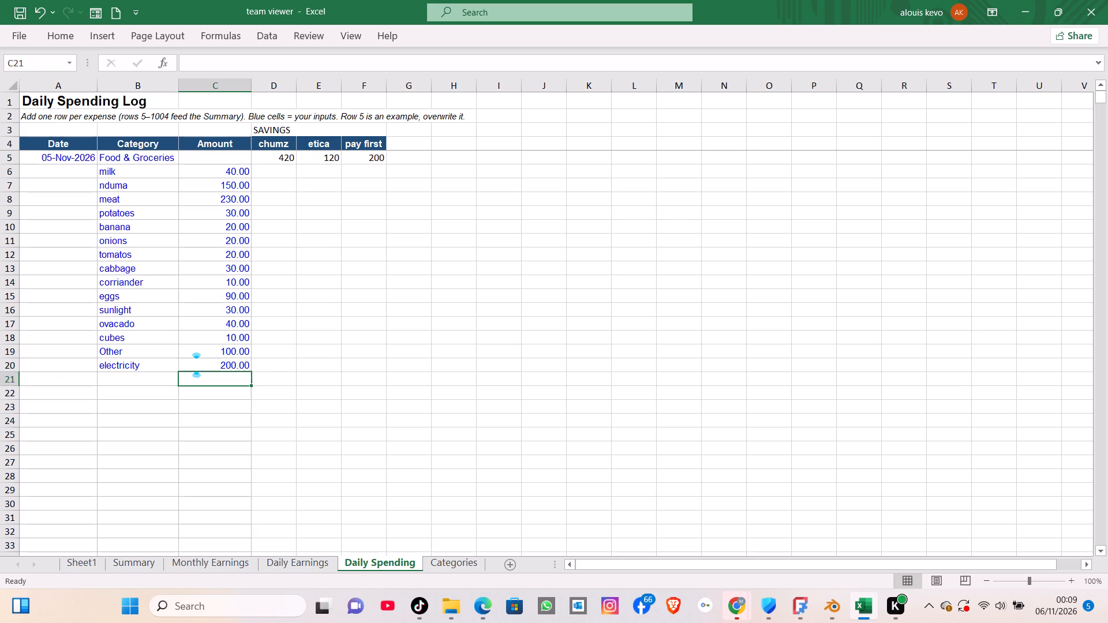
# Set the amount of the Other expense in row 19 to 200.
pyautogui.click(137, 356)
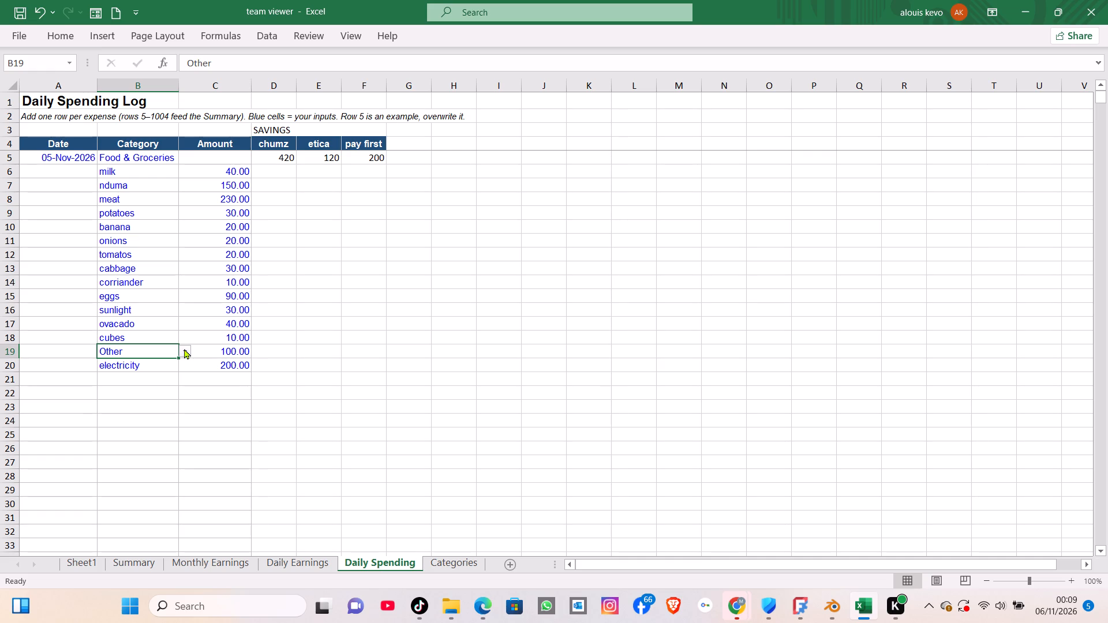
pyautogui.click(226, 354)
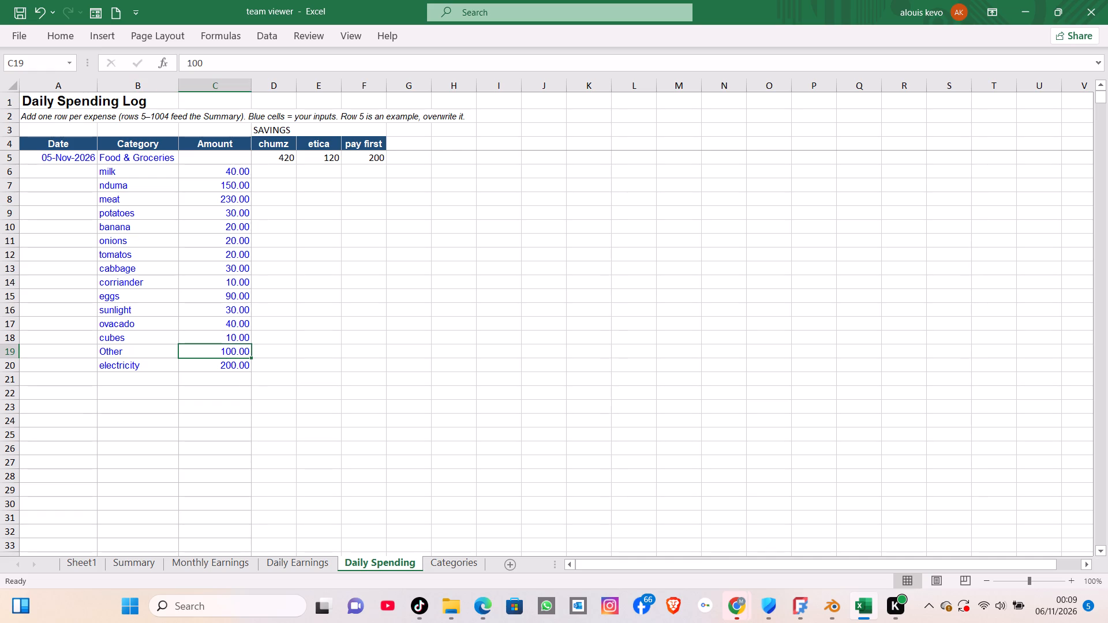
pyautogui.press('2')
pyautogui.press('0')
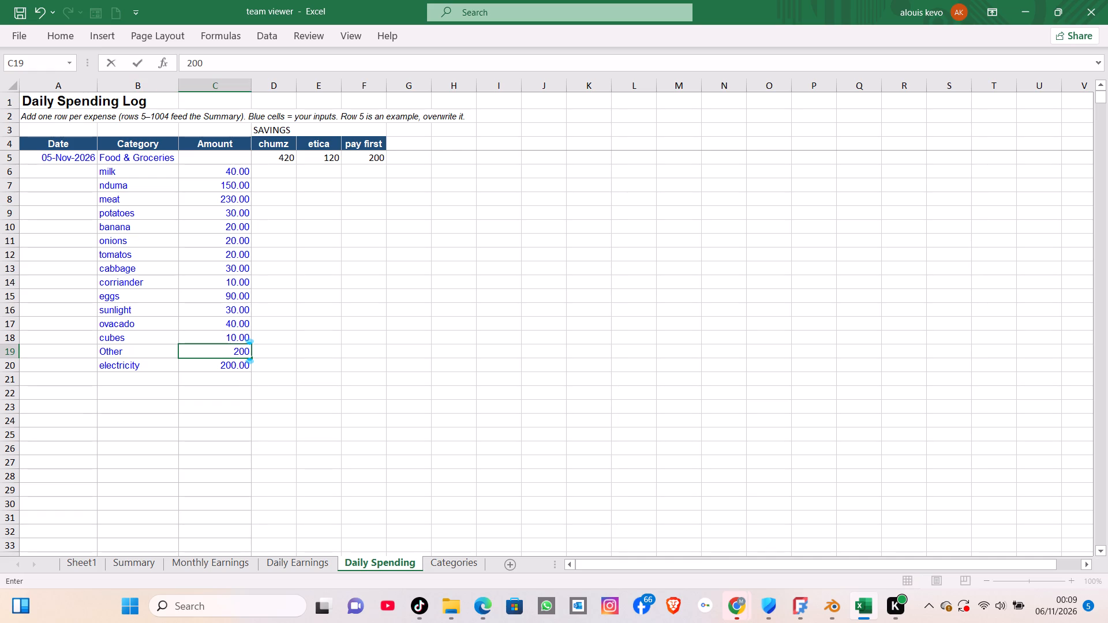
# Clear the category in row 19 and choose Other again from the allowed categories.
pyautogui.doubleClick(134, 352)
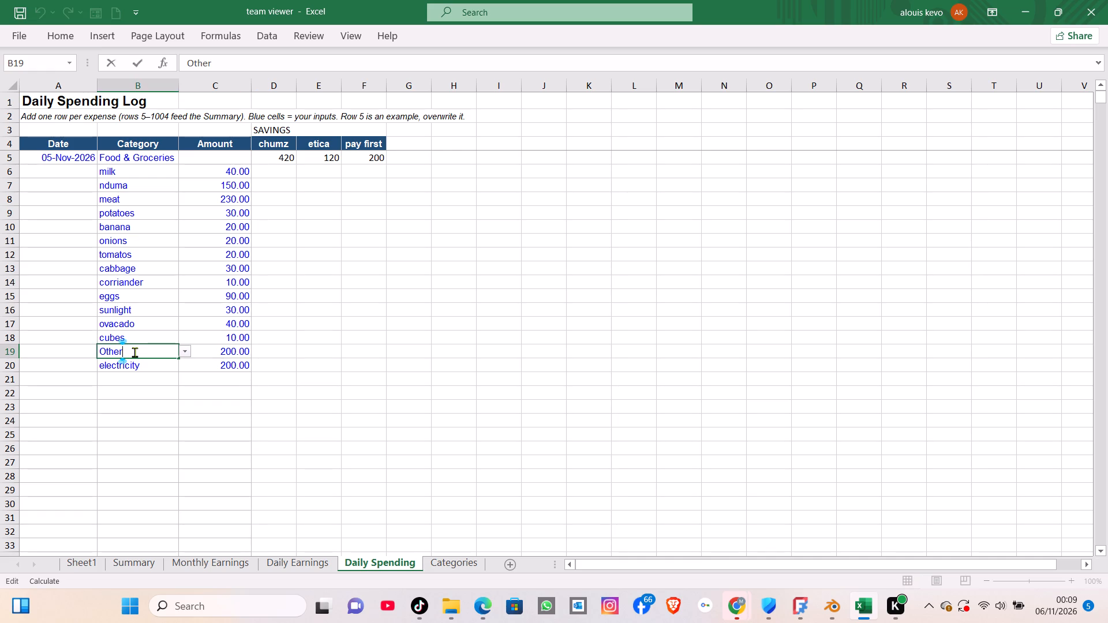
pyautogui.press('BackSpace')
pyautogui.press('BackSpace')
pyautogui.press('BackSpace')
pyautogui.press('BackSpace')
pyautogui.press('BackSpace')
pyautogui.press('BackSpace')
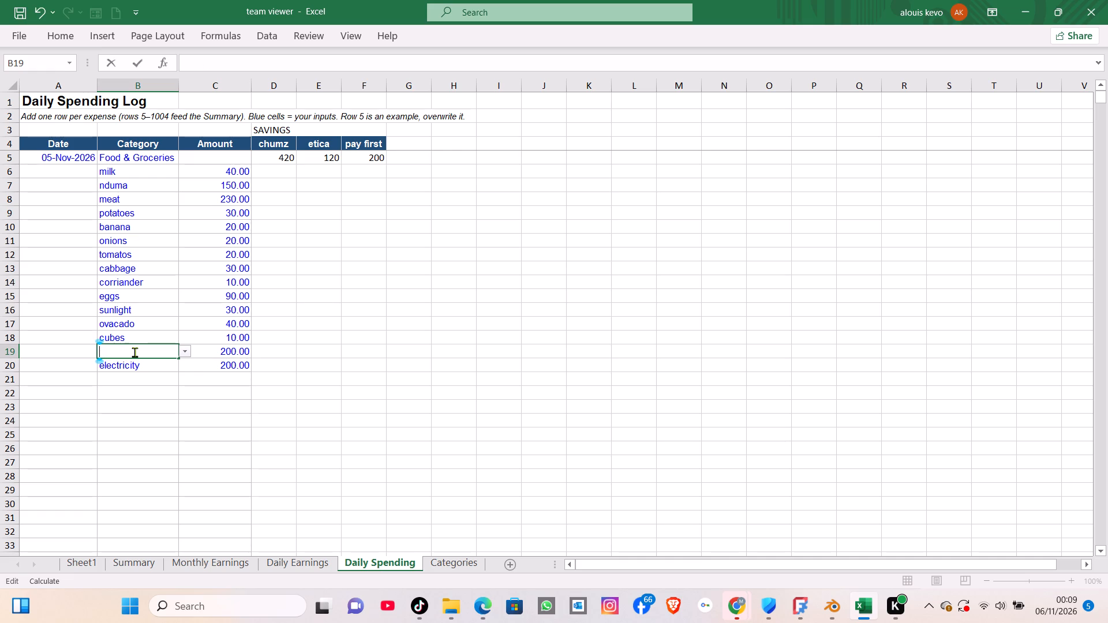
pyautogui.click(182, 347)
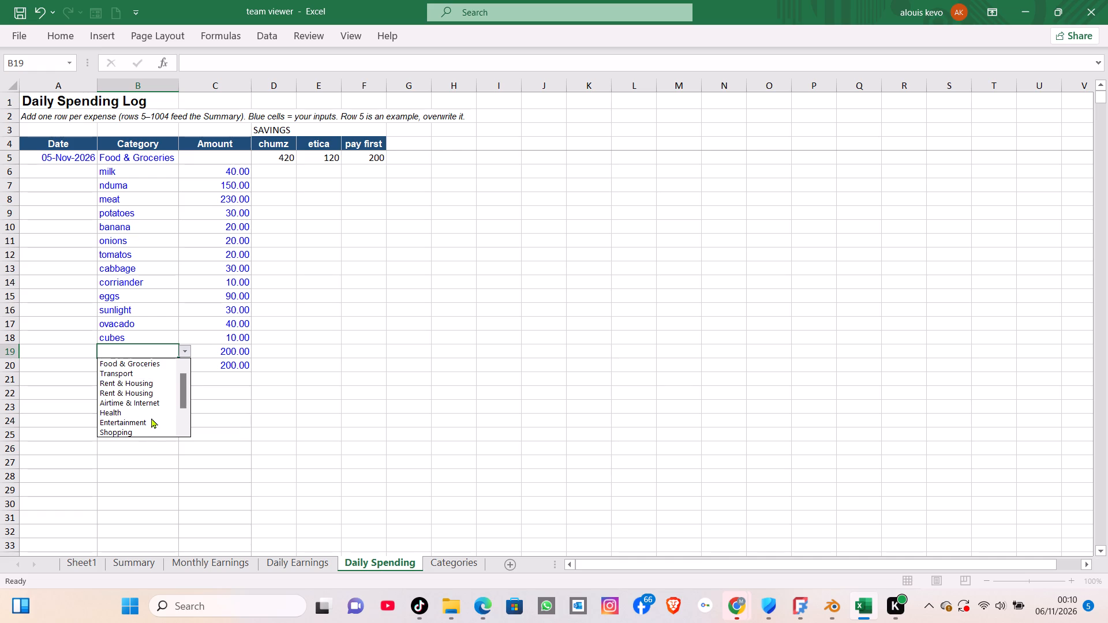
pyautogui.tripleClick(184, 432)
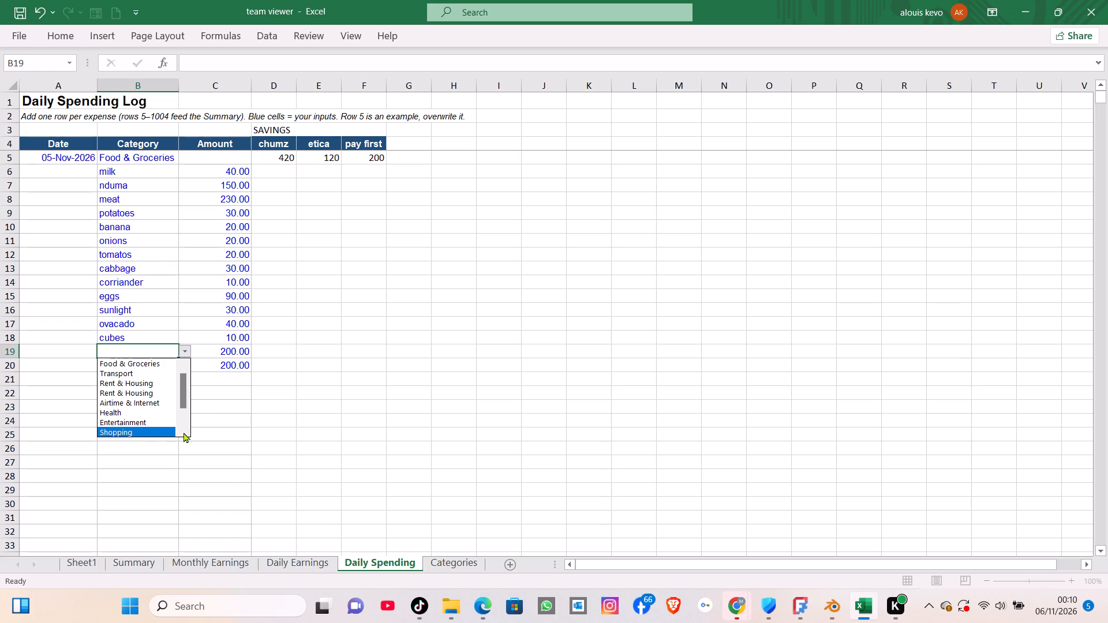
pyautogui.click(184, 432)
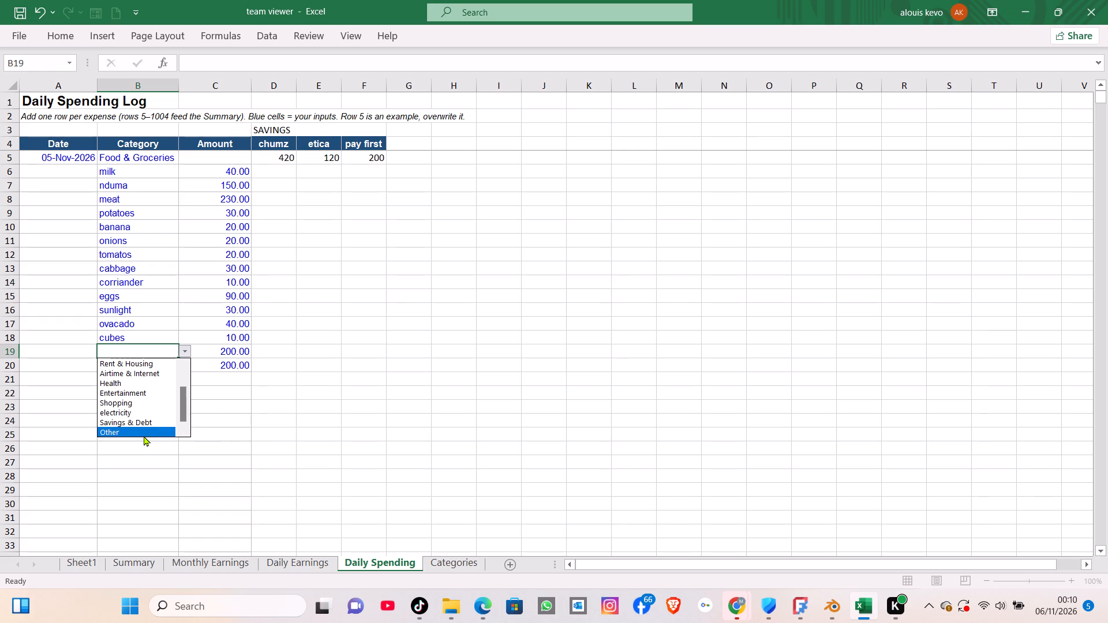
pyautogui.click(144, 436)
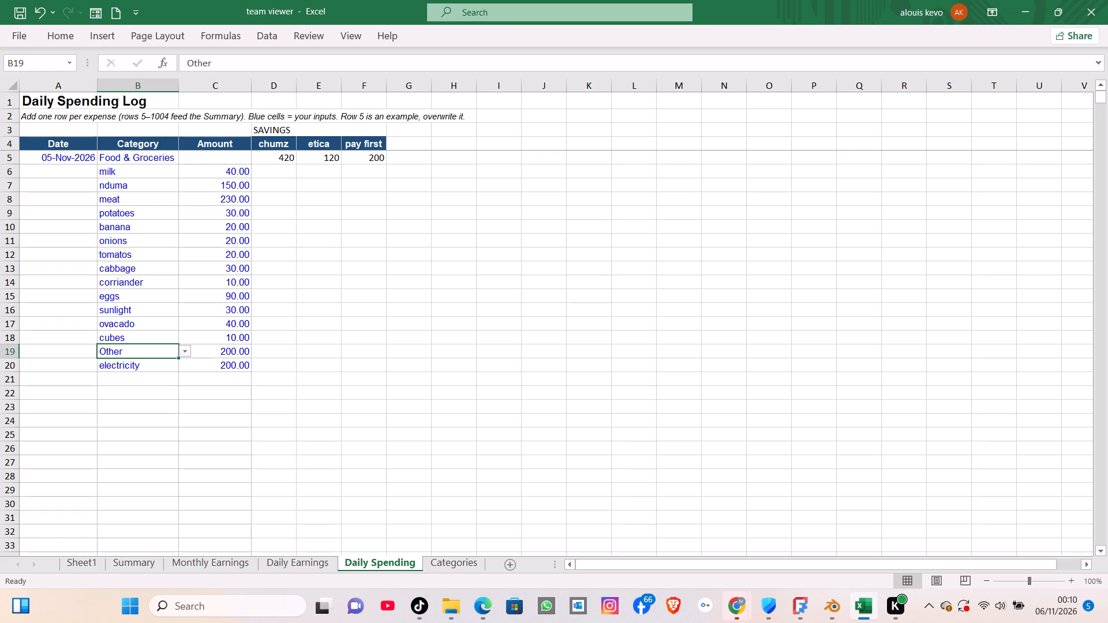
# Extend the category text in row 19 to read "Other sent money".
pyautogui.click(147, 351)
pyautogui.click(147, 351)
pyautogui.click(147, 351)
pyautogui.doubleClick(147, 351)
pyautogui.press('space')
pyautogui.write('sent')
pyautogui.press('space')
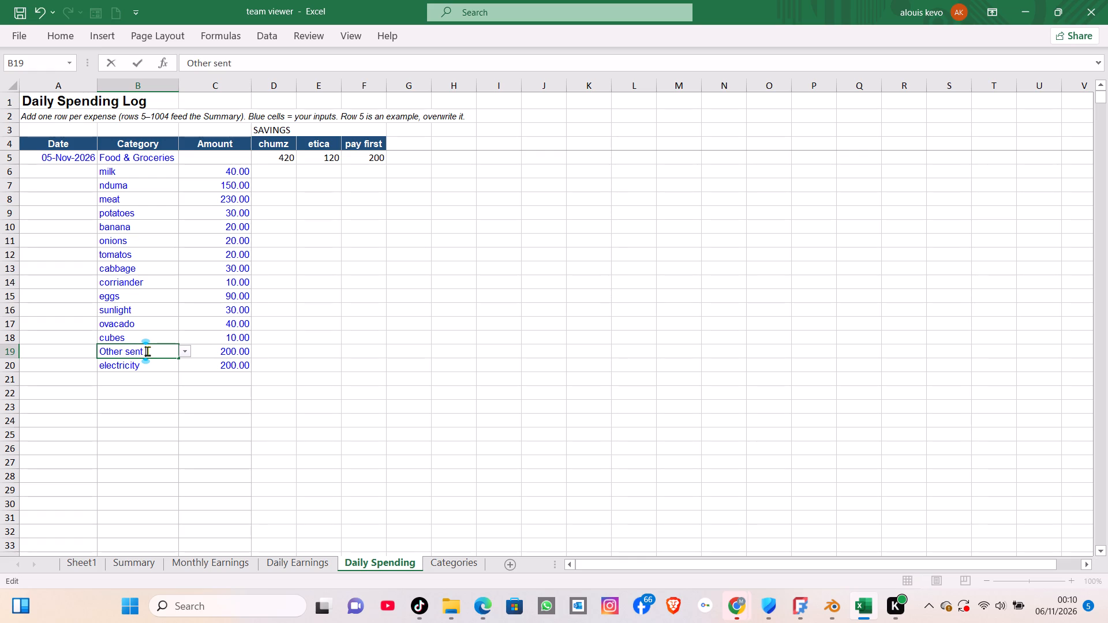
pyautogui.write('mon')
pyautogui.write('ey')
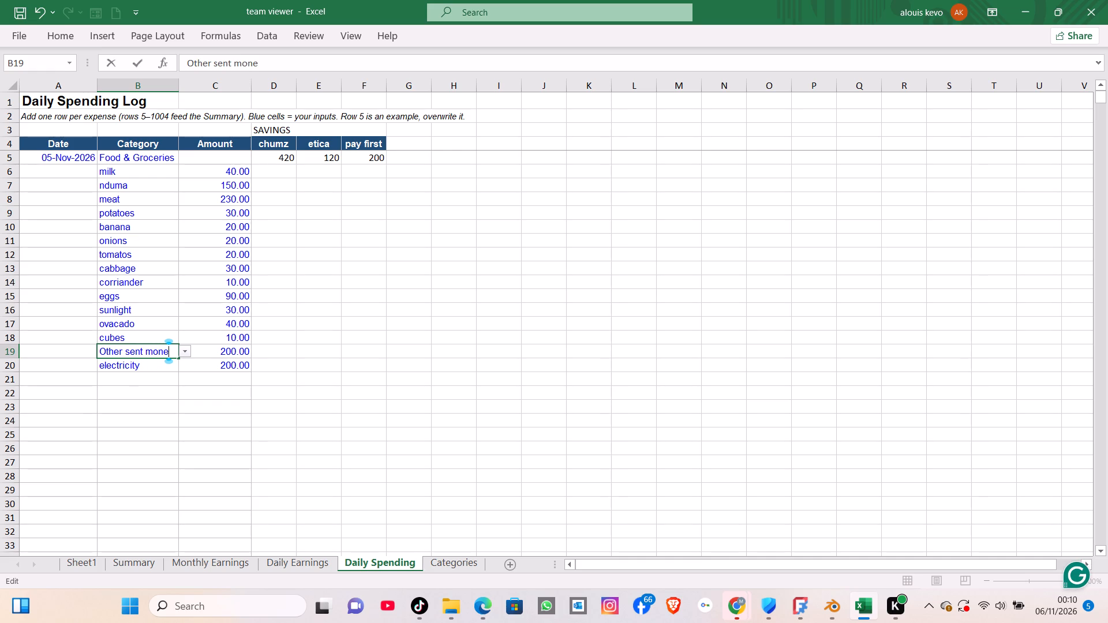
pyautogui.press('Return')
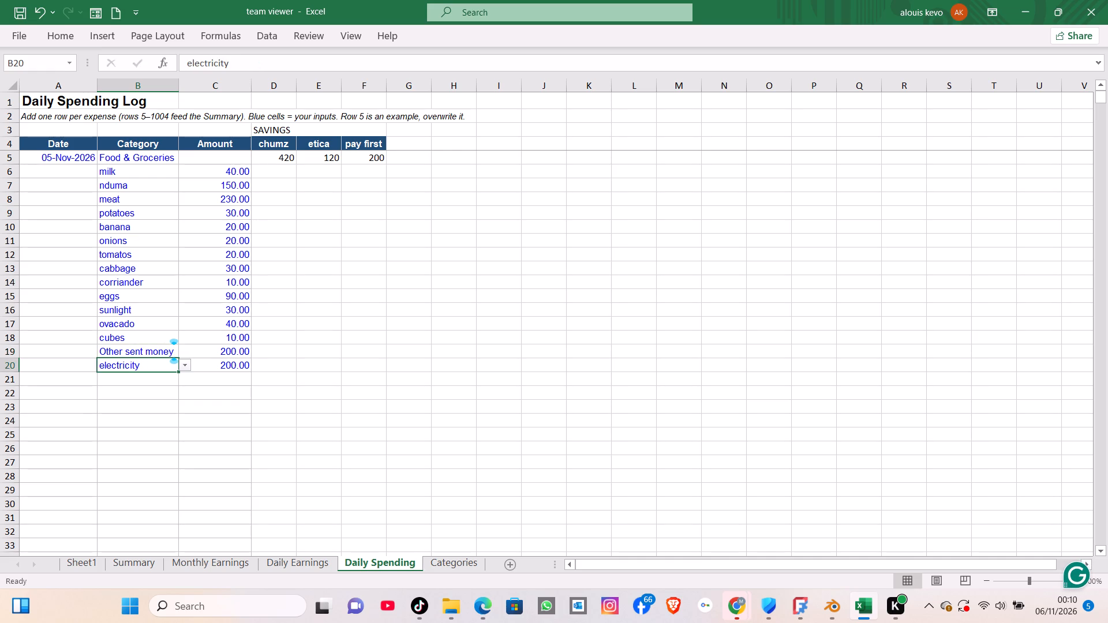
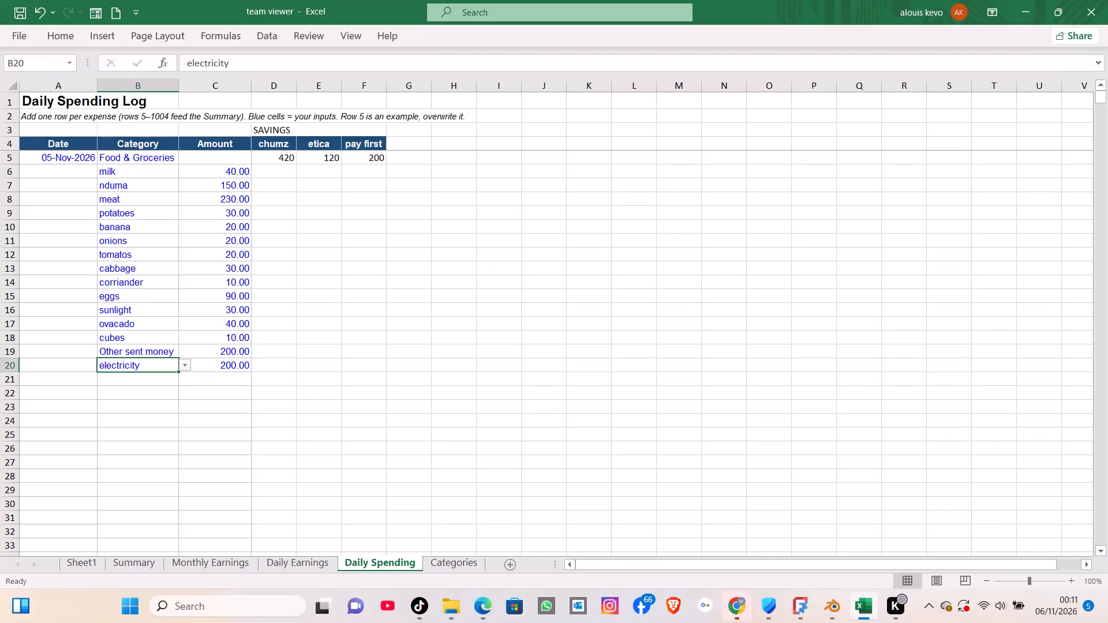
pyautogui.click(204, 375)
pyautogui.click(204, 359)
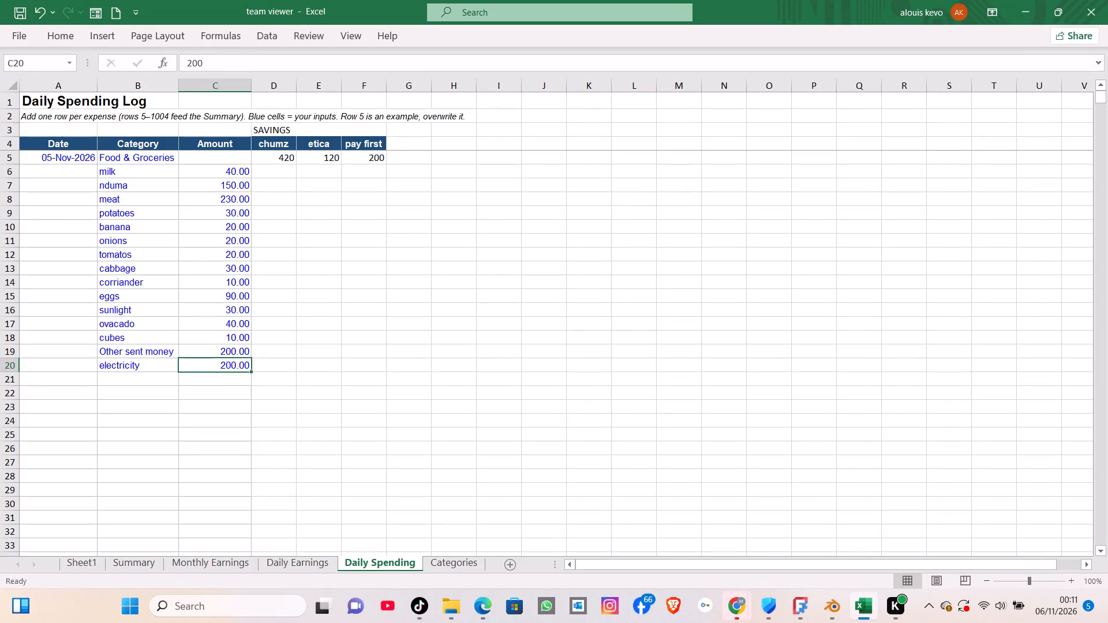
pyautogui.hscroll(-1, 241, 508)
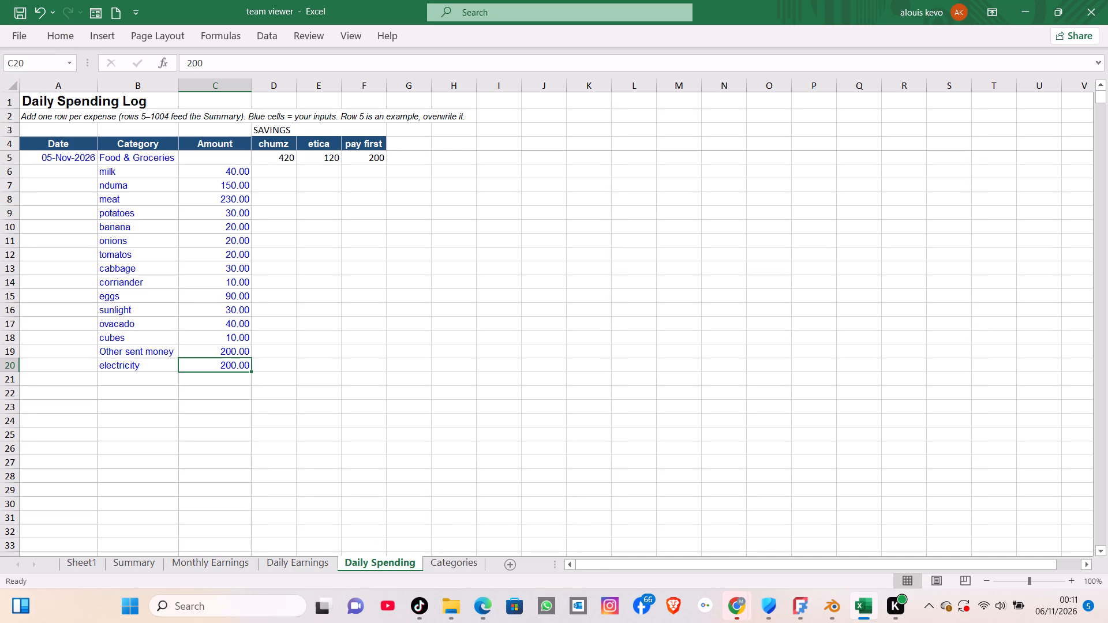
# Open the Daily Earnings sheet and select the amount of the 05-Nov-2026 maokoto side hustle entry.
pyautogui.click(305, 558)
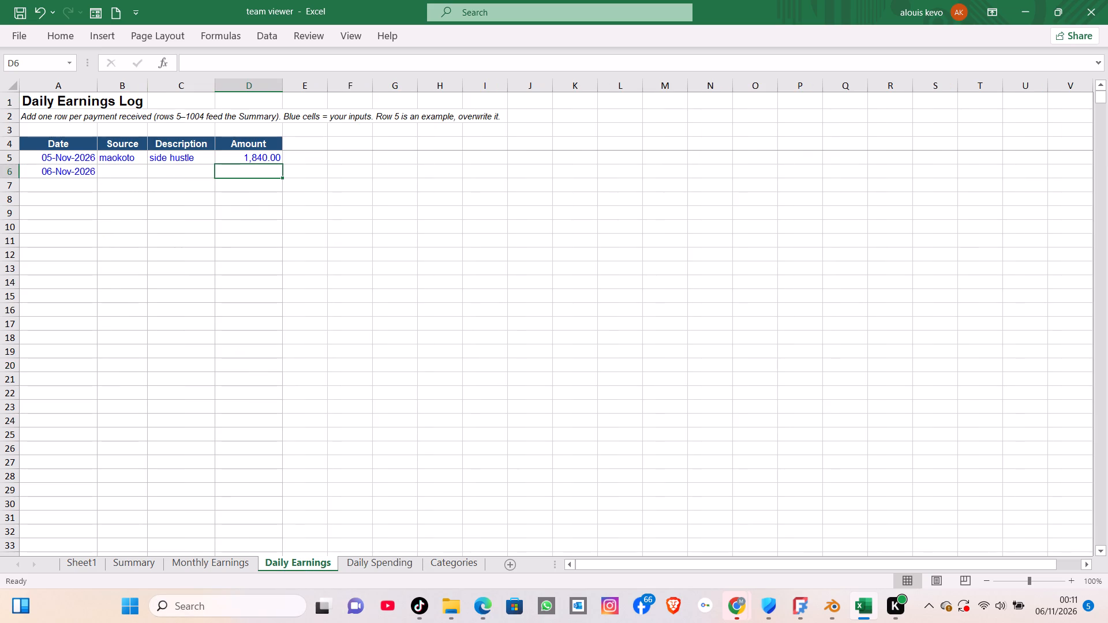
pyautogui.click(234, 150)
pyautogui.click(246, 158)
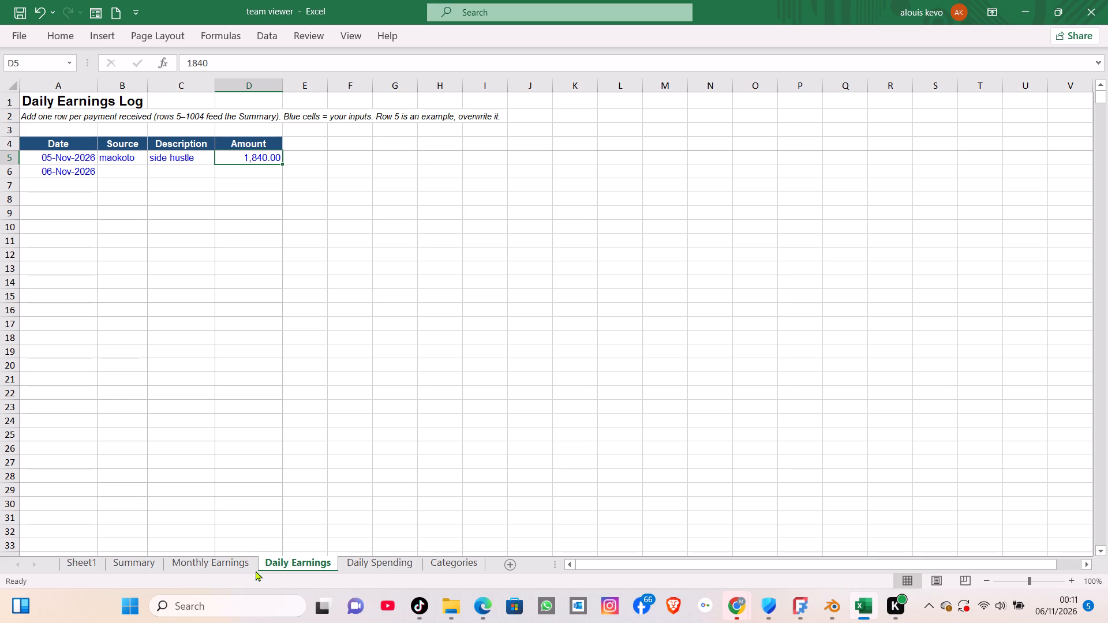
# Find and open the Calculator app.
pyautogui.click(242, 606)
pyautogui.write('ca')
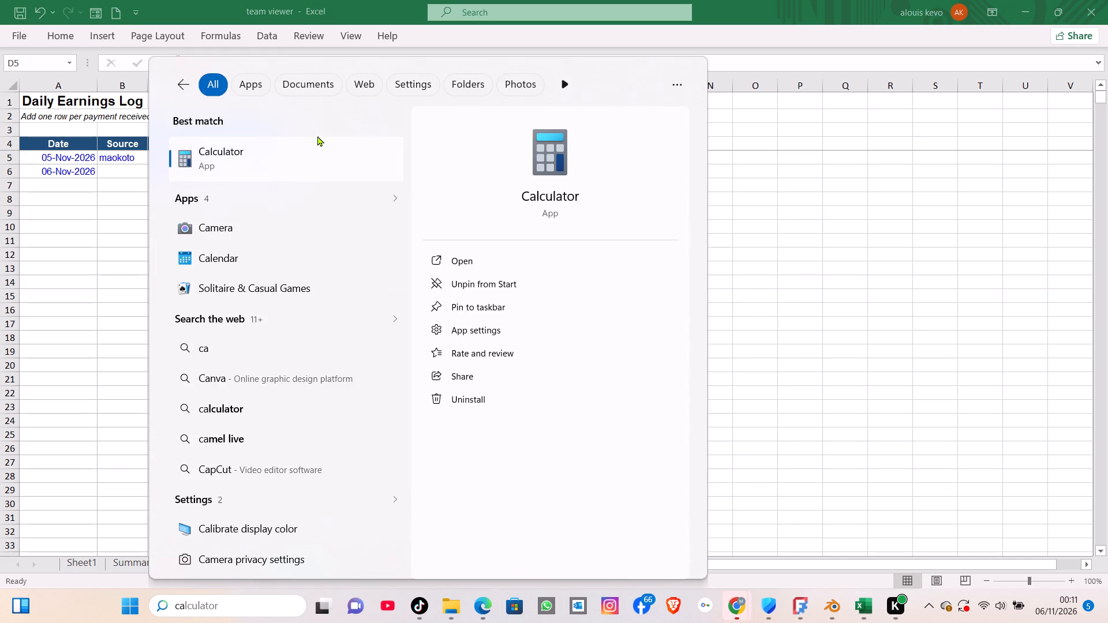
pyautogui.click(546, 252)
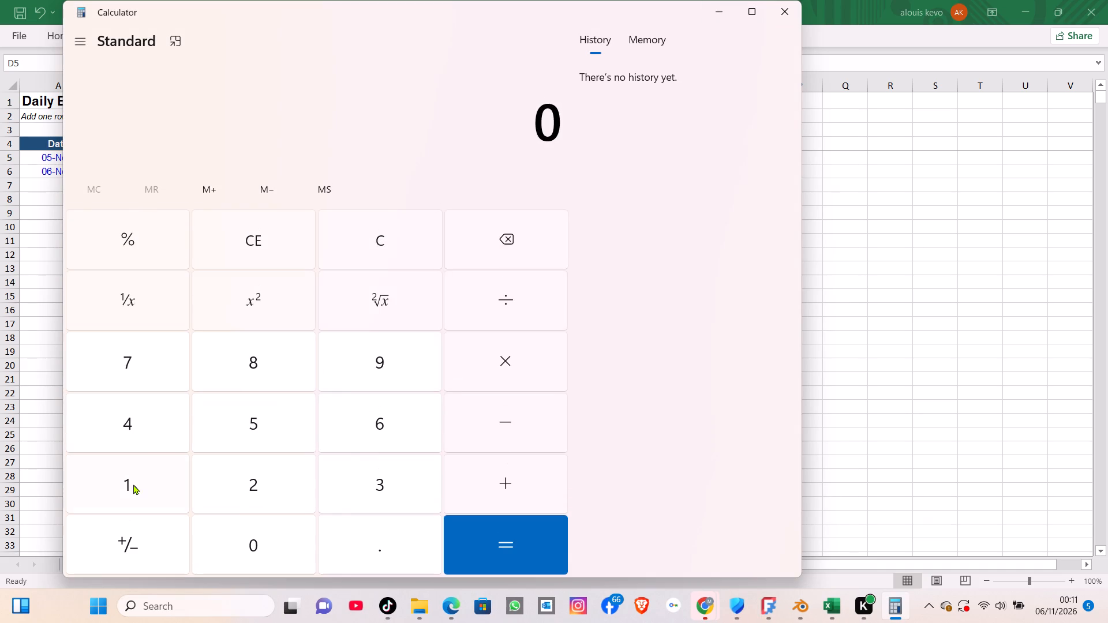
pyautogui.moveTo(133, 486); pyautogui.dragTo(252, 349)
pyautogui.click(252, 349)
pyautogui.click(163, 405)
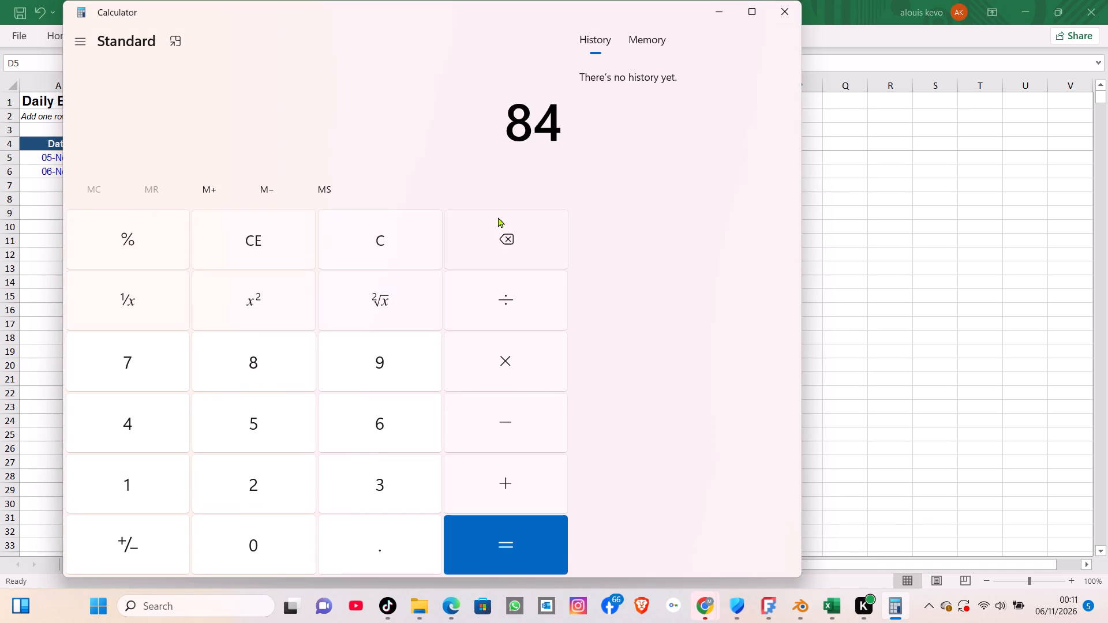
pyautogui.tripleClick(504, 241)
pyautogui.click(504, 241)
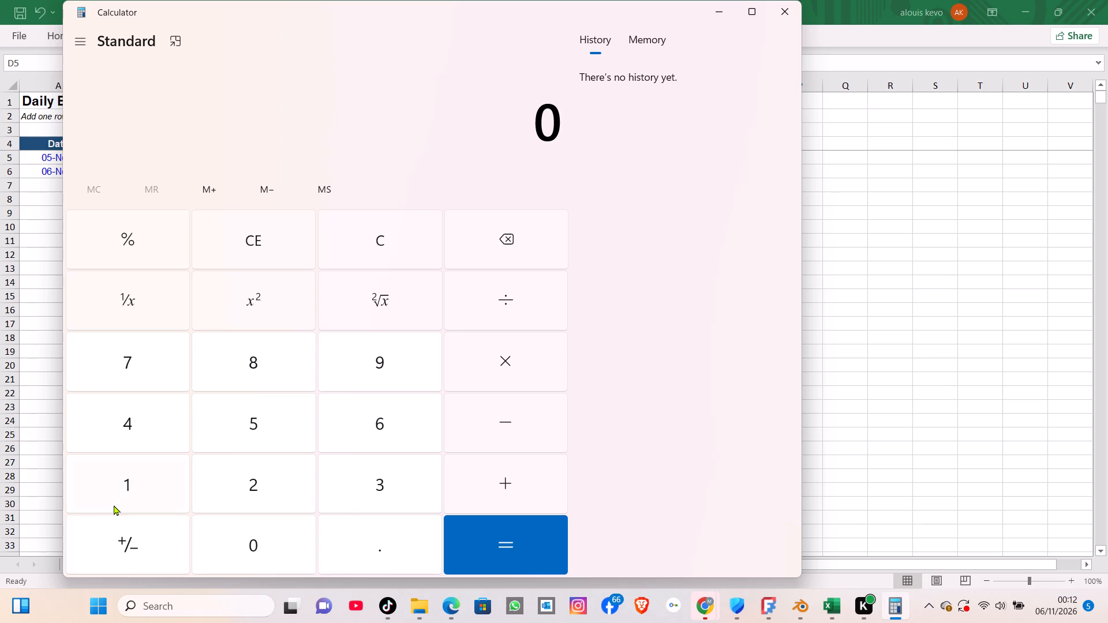
# Calculate 1840 + 550 in Calculator and close it.
pyautogui.click(121, 501)
pyautogui.click(226, 371)
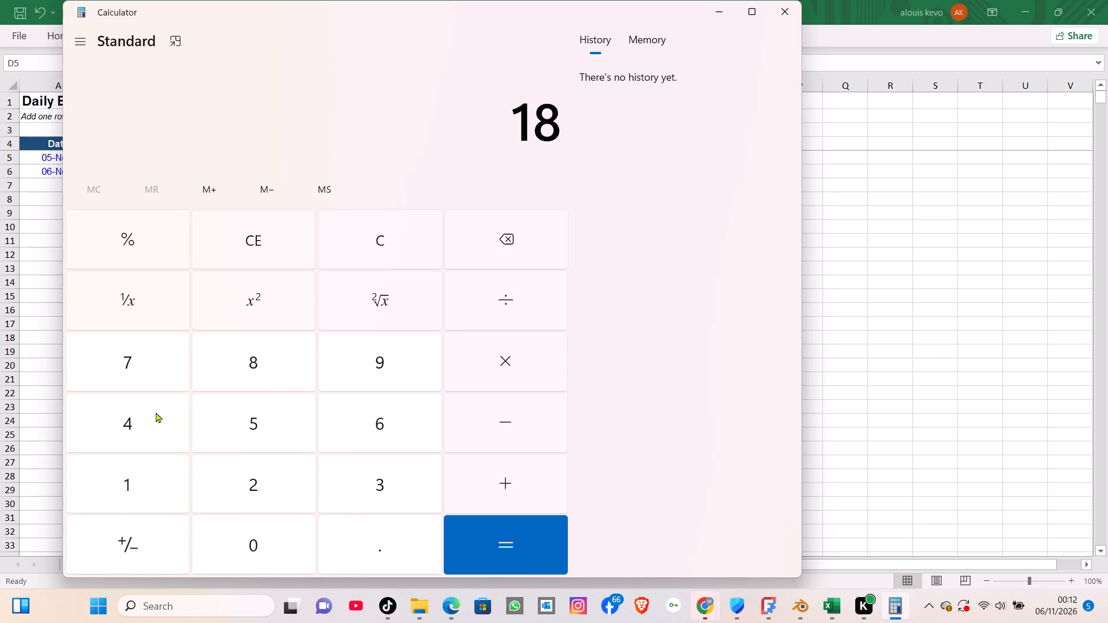
pyautogui.moveTo(134, 427); pyautogui.dragTo(225, 554)
pyautogui.click(225, 554)
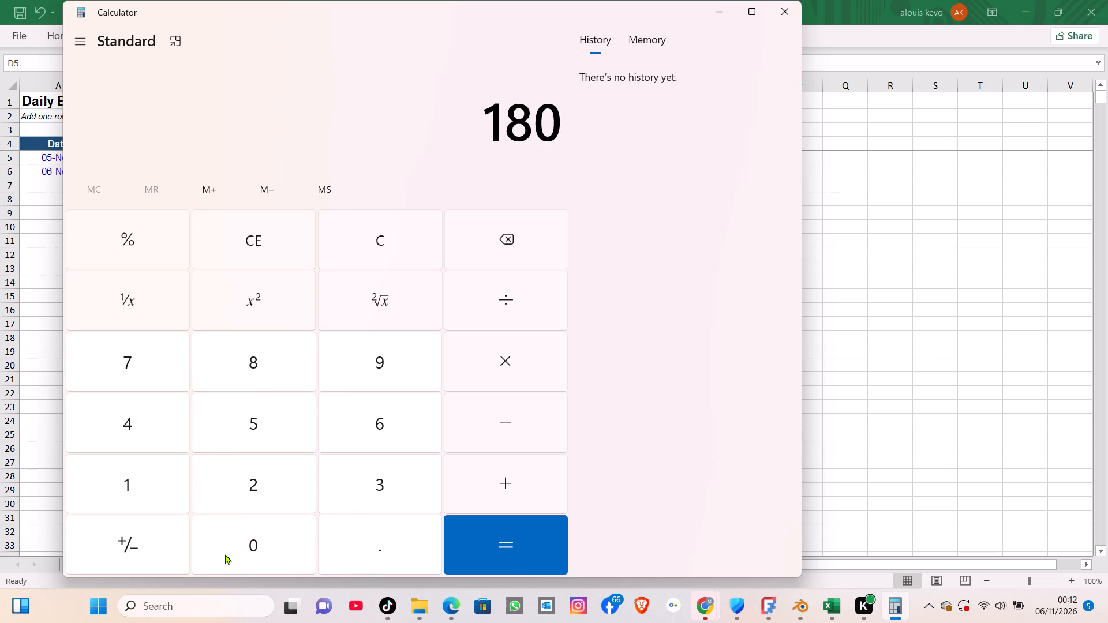
pyautogui.click(484, 222)
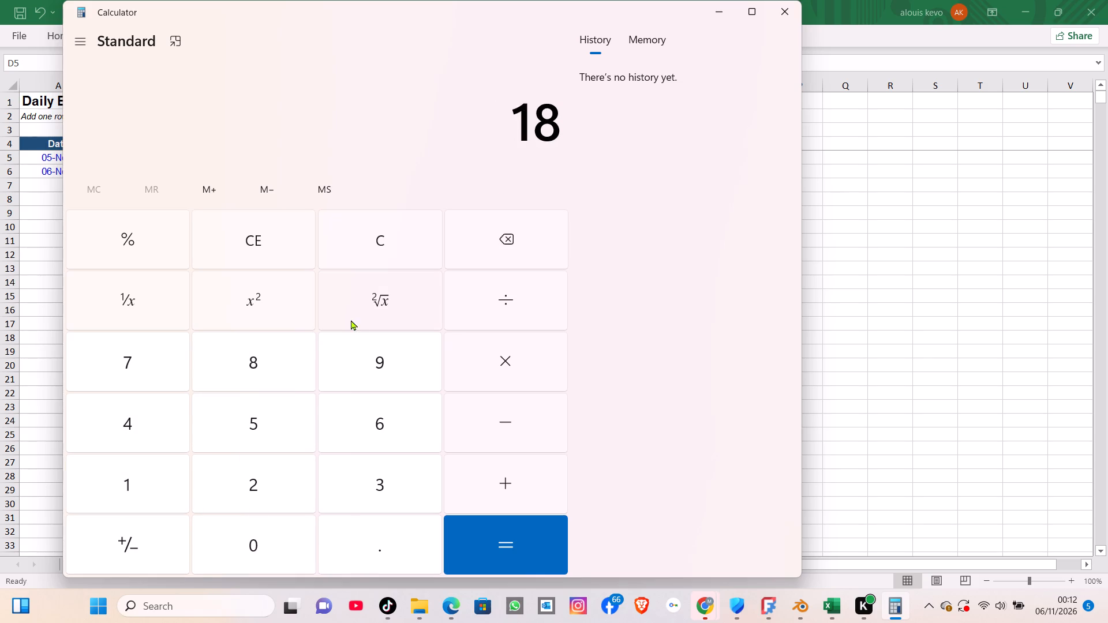
pyautogui.click(147, 424)
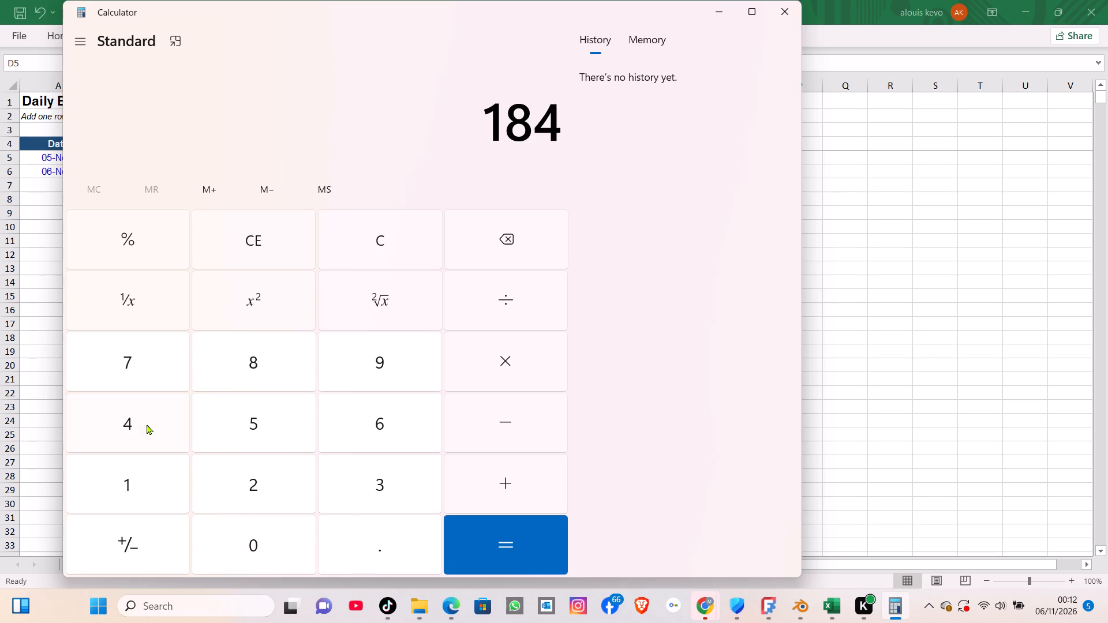
pyautogui.click(259, 540)
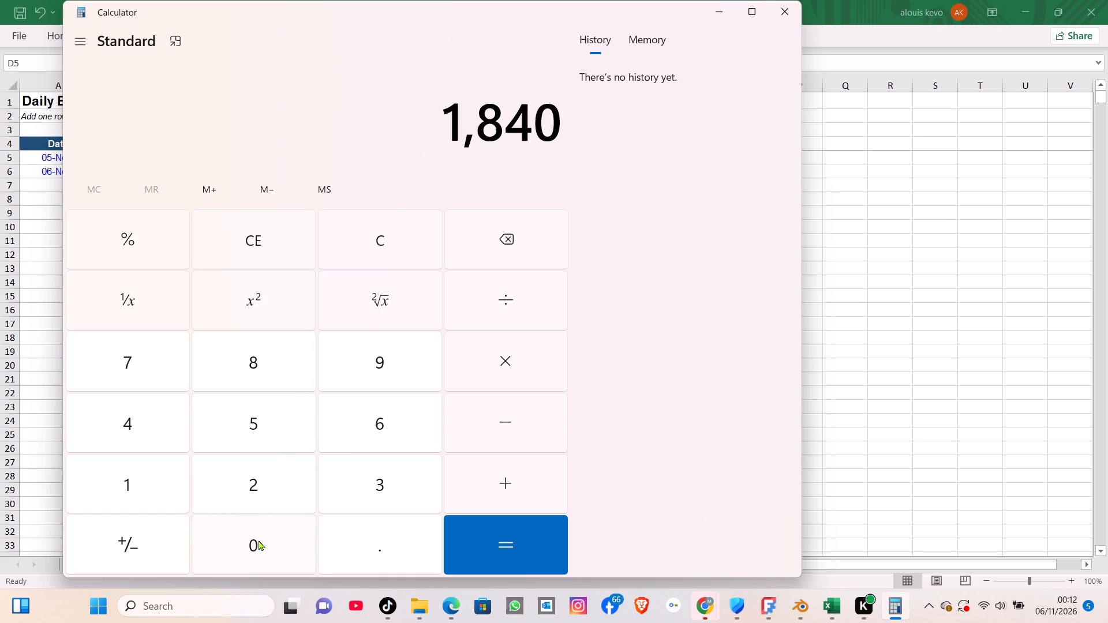
pyautogui.click(525, 479)
pyautogui.doubleClick(248, 422)
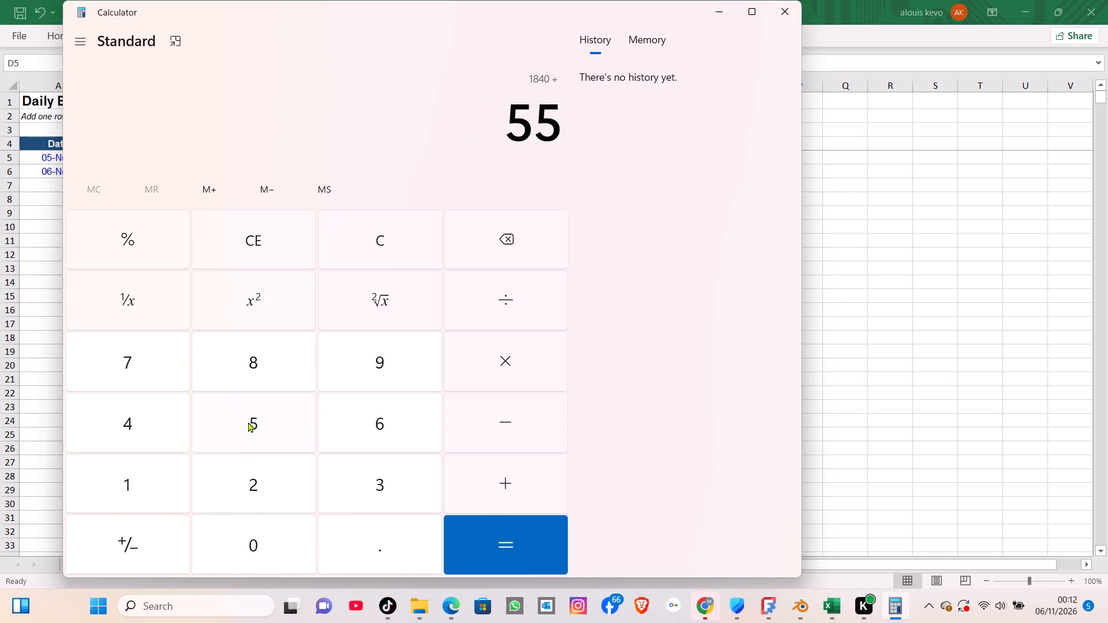
pyautogui.click(248, 546)
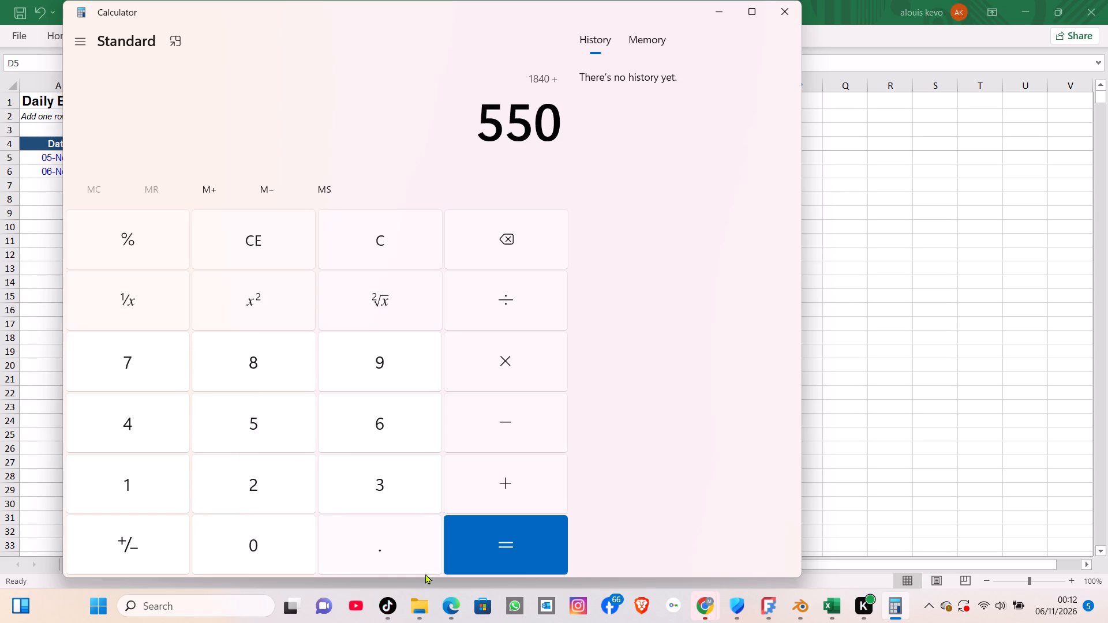
pyautogui.click(486, 553)
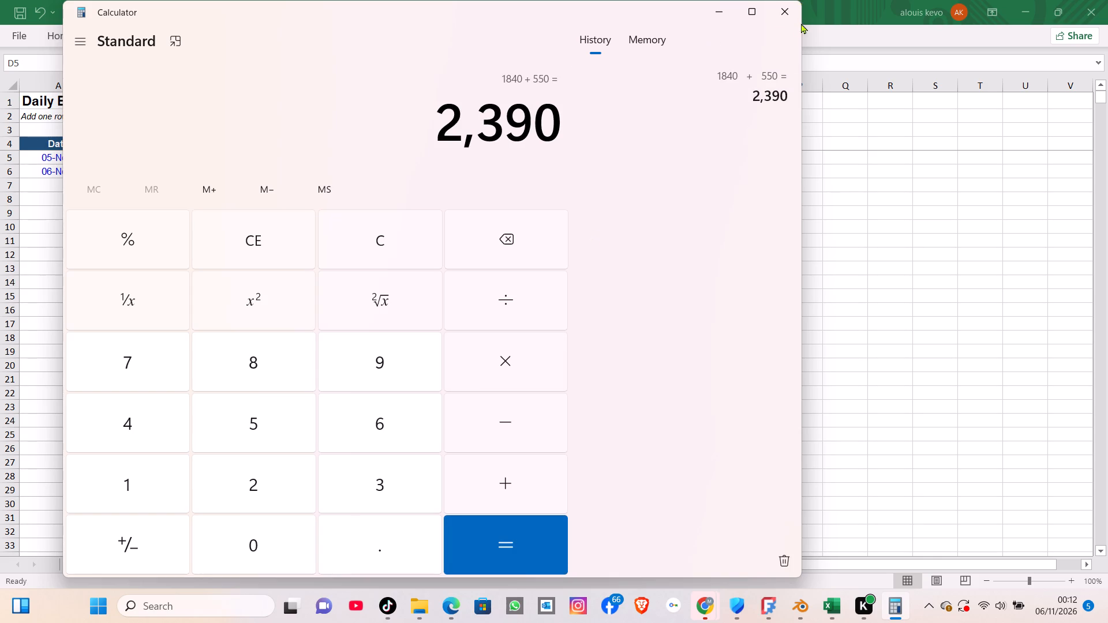
pyautogui.click(778, 13)
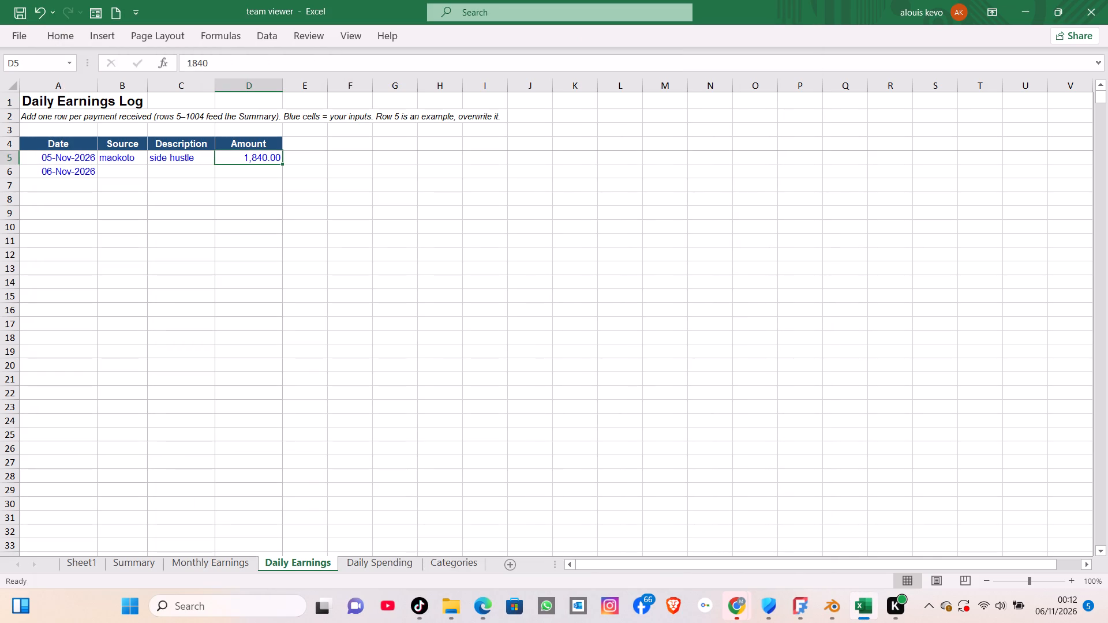
# Set the amount of the 05-Nov-2026 maokoto side hustle earning to 2390.
pyautogui.click(272, 156)
pyautogui.write('23')
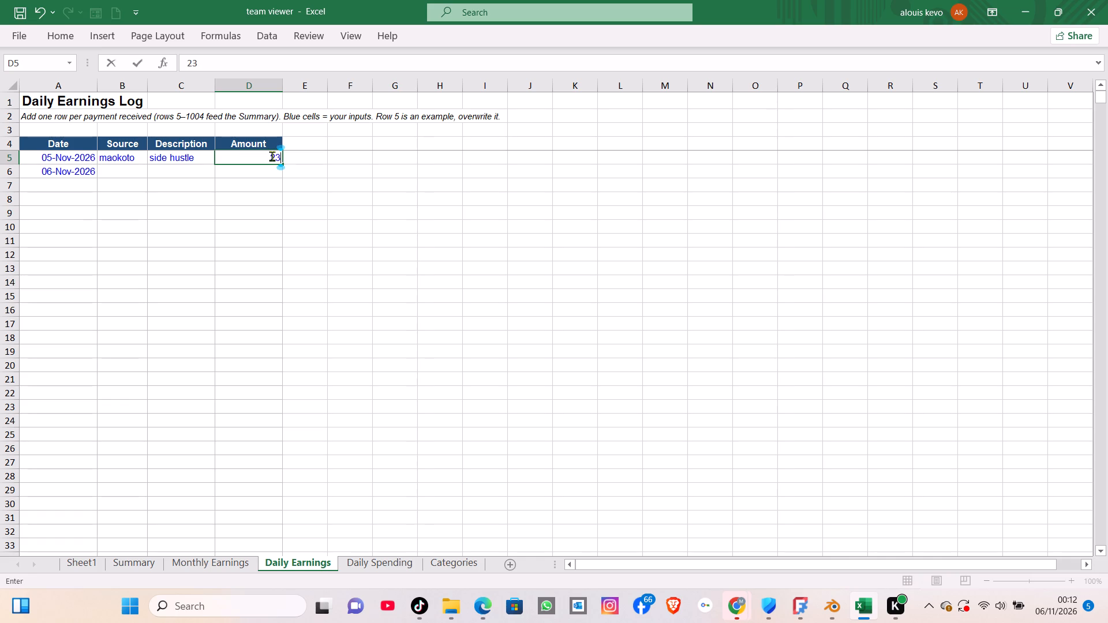
pyautogui.write('90')
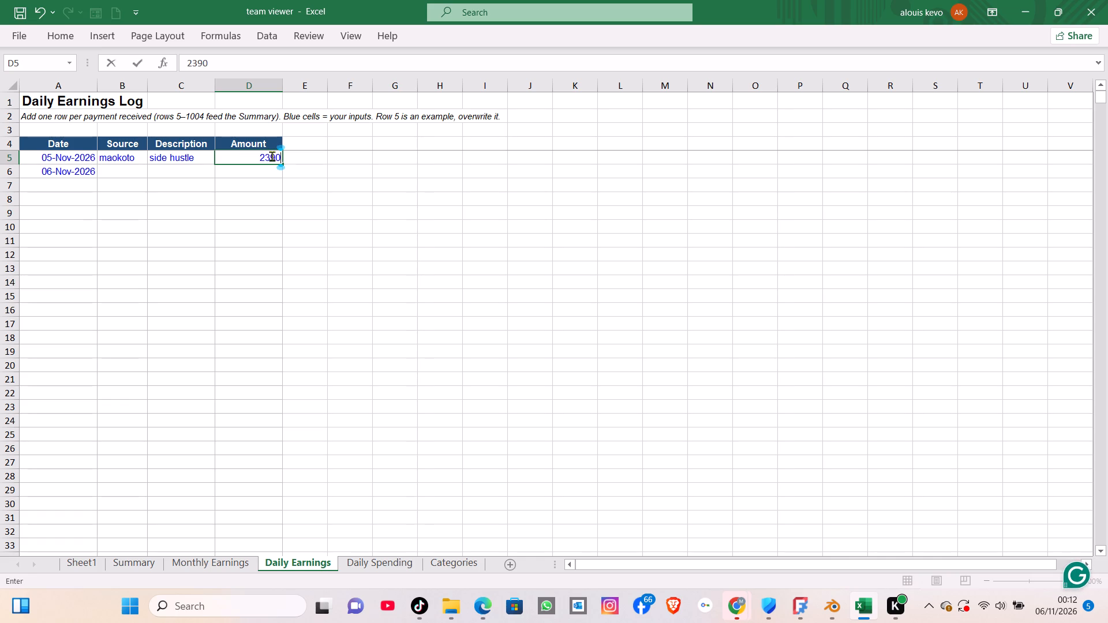
pyautogui.press('Return')
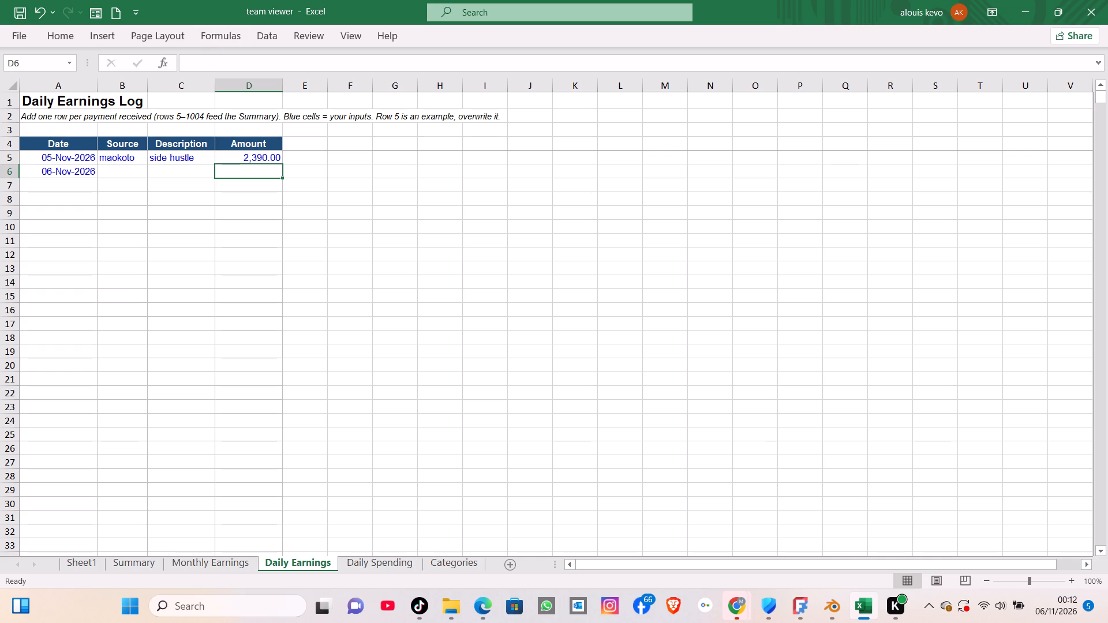
# Return to the Daily Spending sheet and select the chumz savings value in row 5.
pyautogui.click(393, 561)
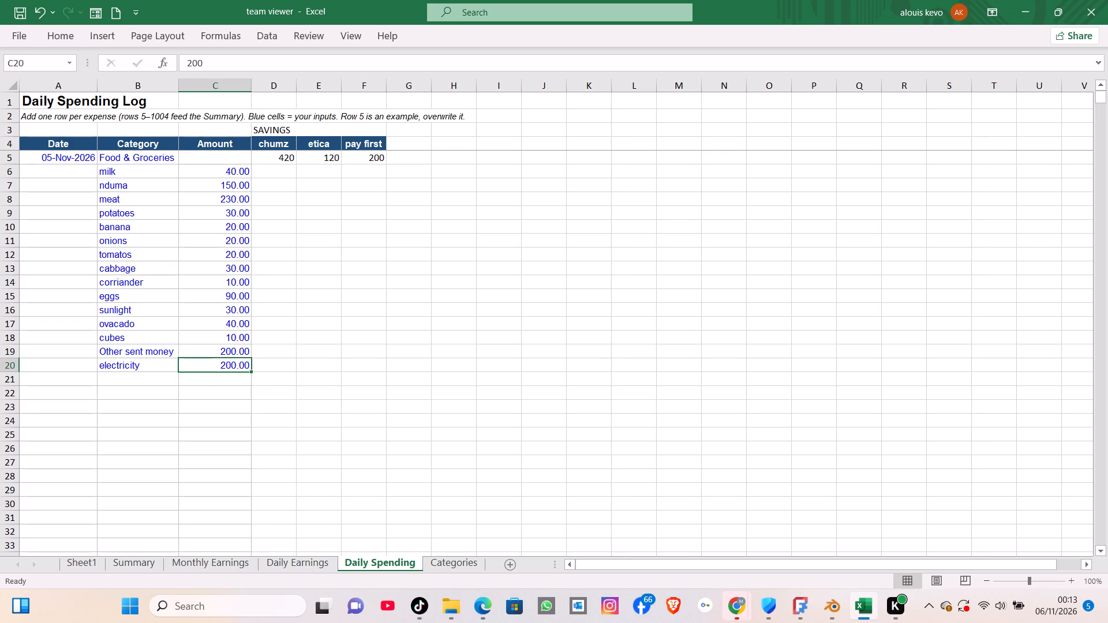
pyautogui.click(289, 160)
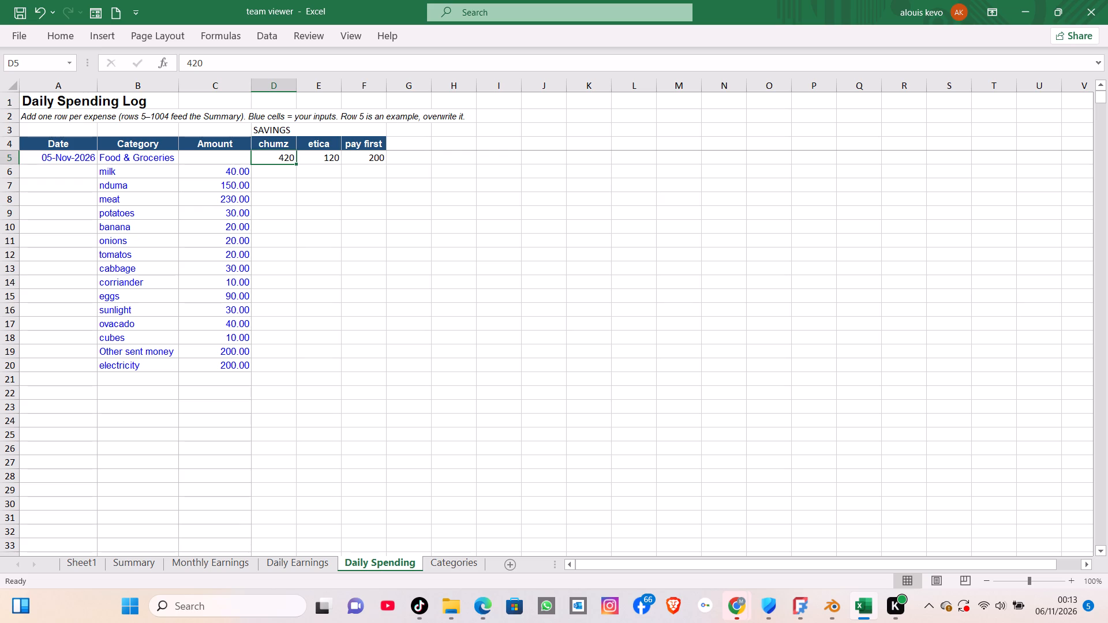
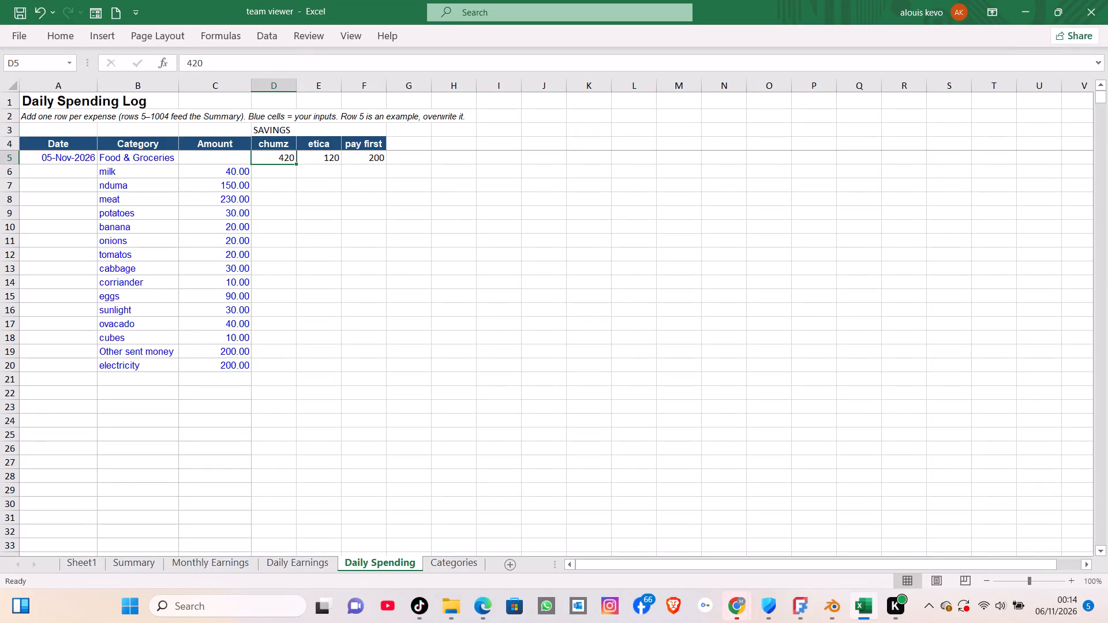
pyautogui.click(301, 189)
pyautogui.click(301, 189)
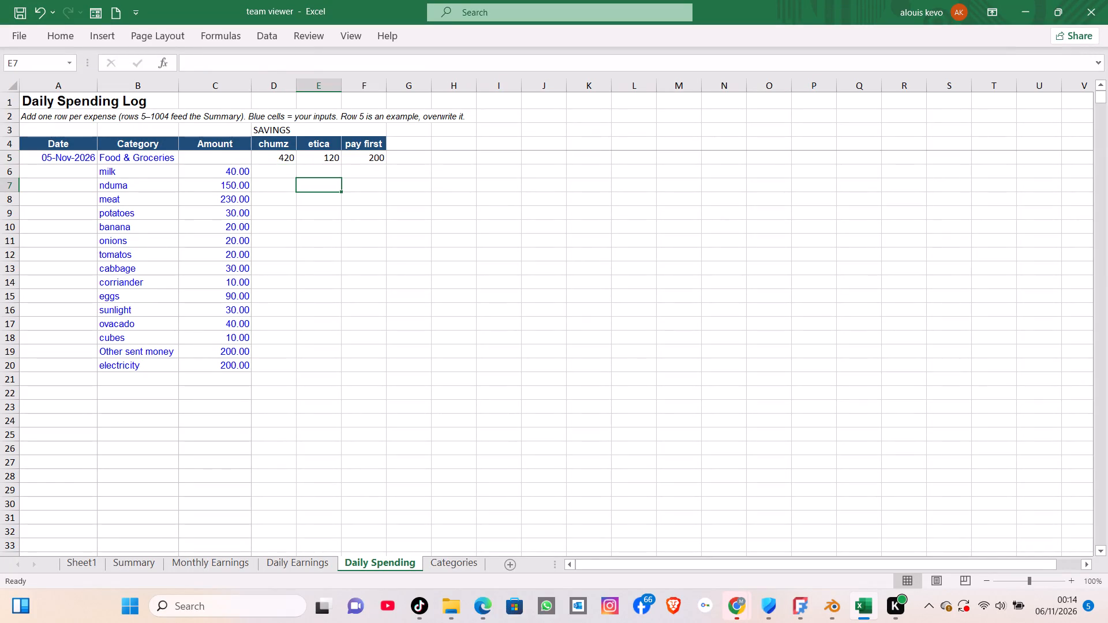
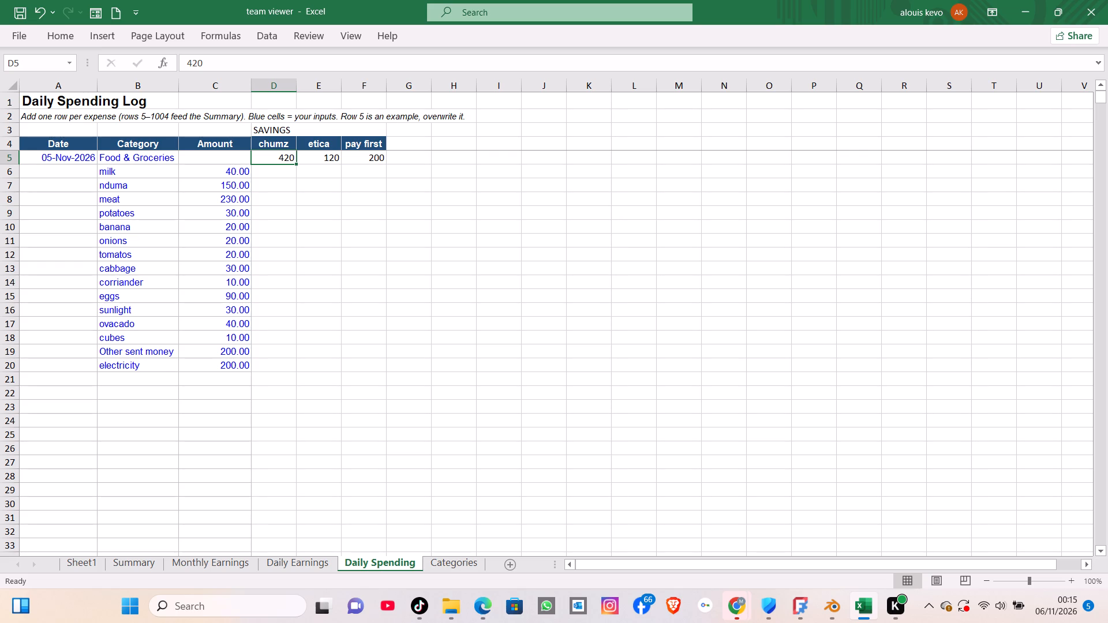
# Review the Monthly Earnings sheet and the Spending by Category table on the Summary sheet.
pyautogui.click(196, 568)
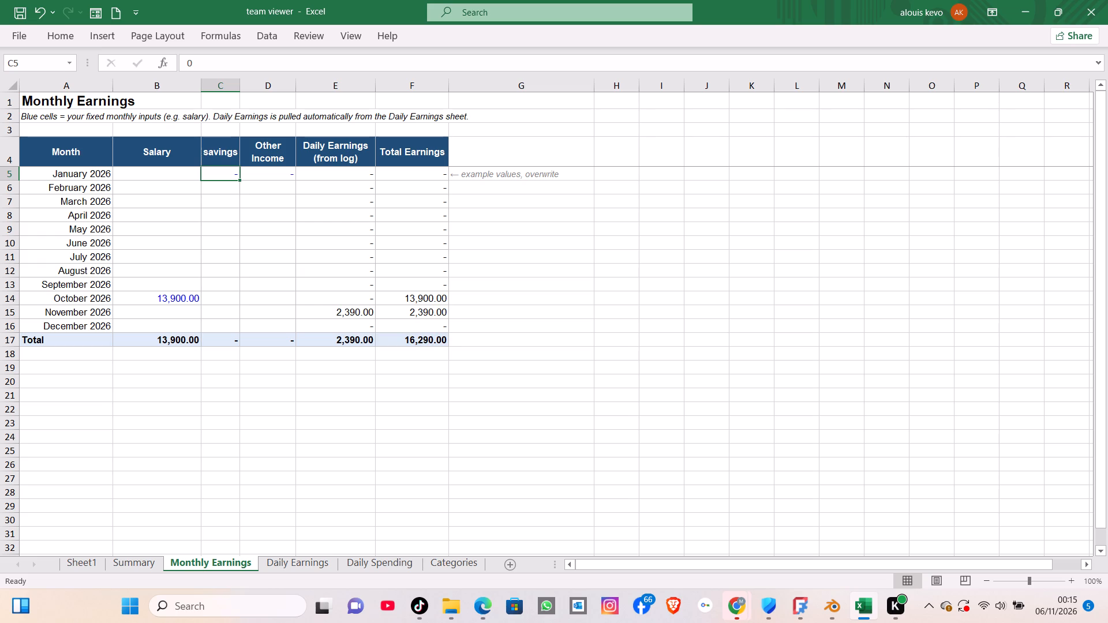
pyautogui.click(212, 185)
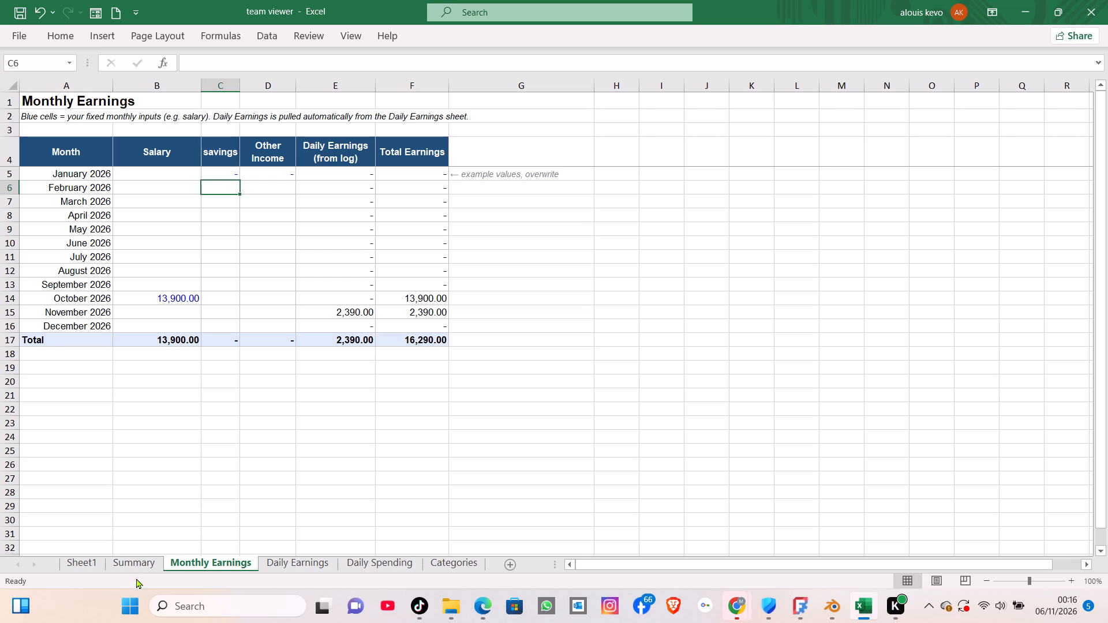
pyautogui.click(142, 565)
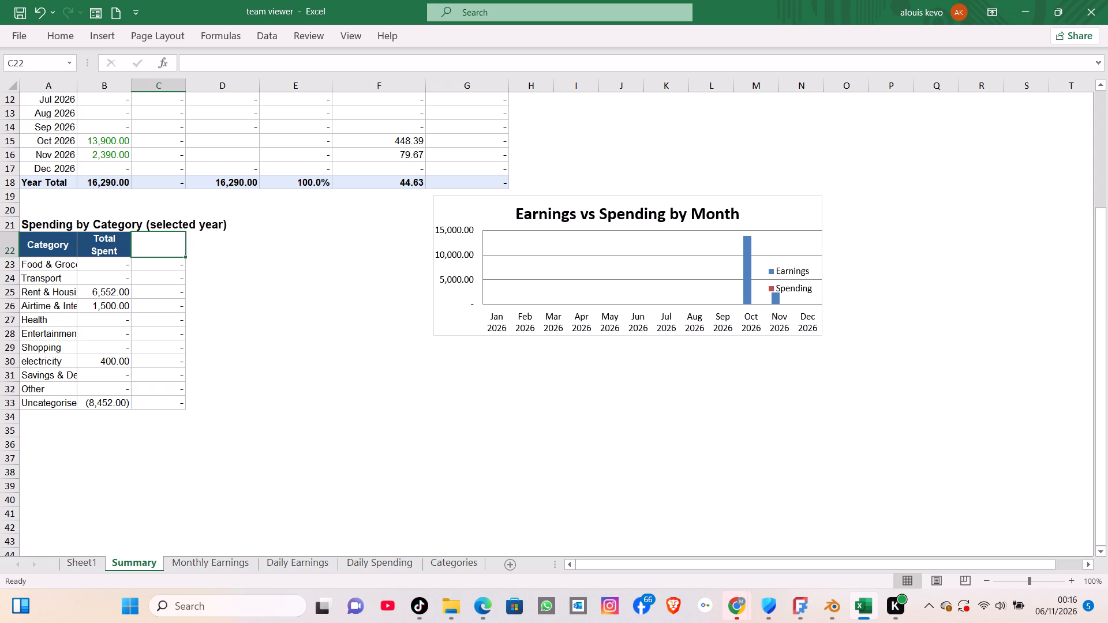
pyautogui.click(300, 38)
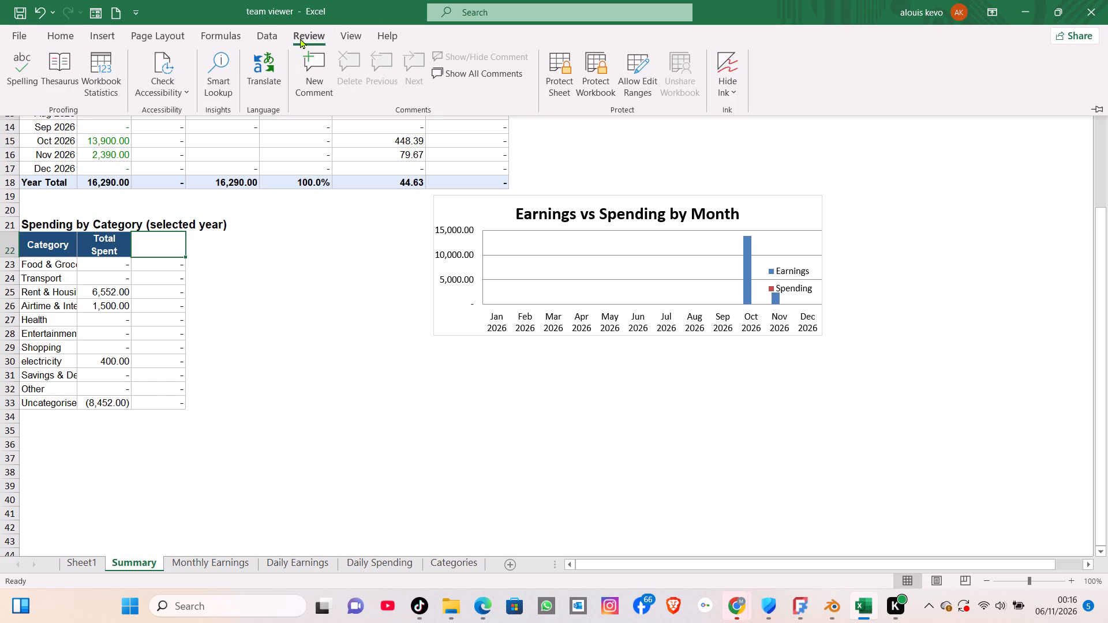
pyautogui.click(466, 69)
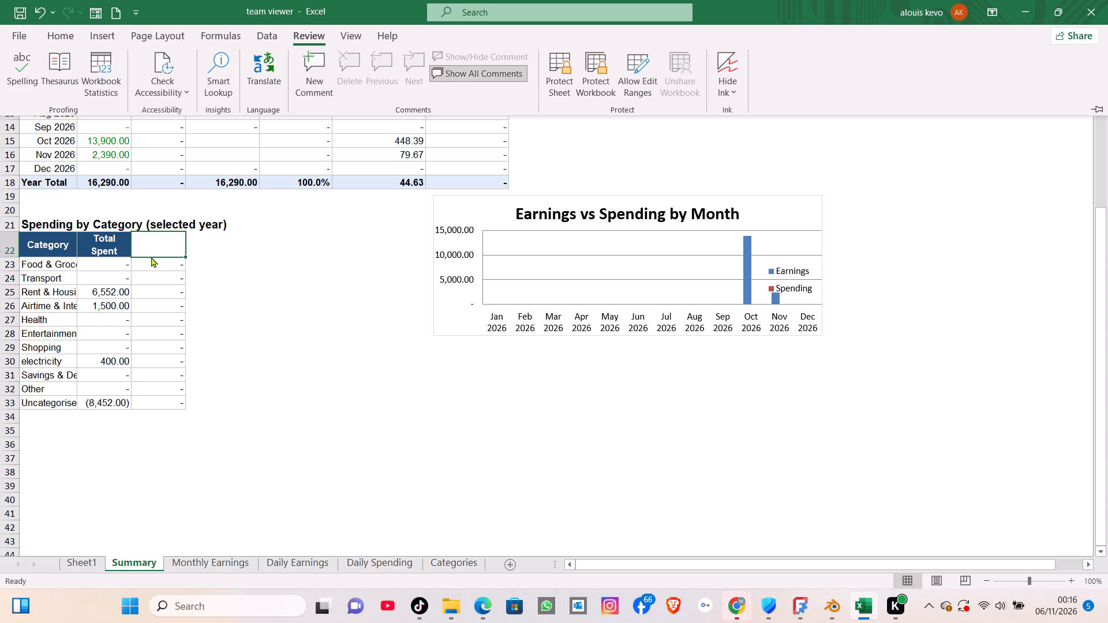
pyautogui.click(128, 250)
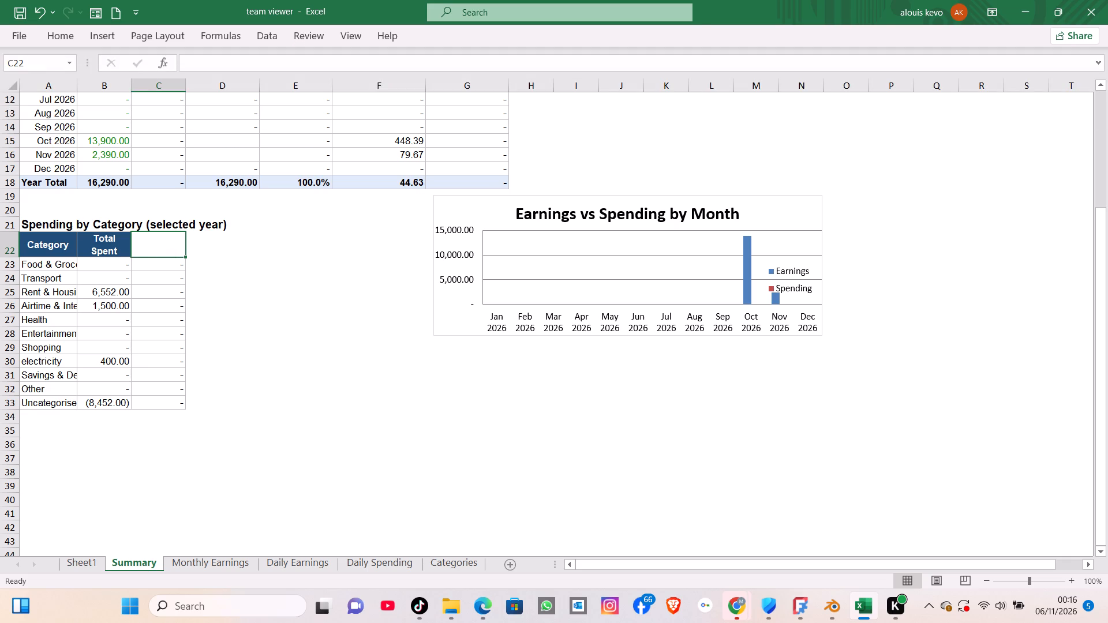
pyautogui.doubleClick(155, 245)
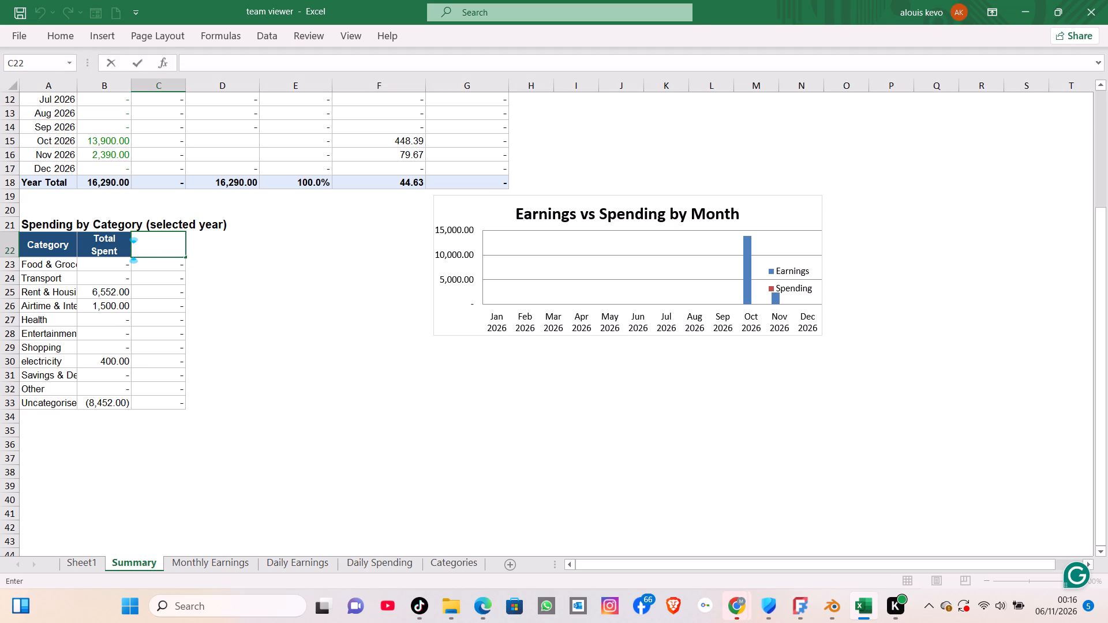
pyautogui.click(86, 332)
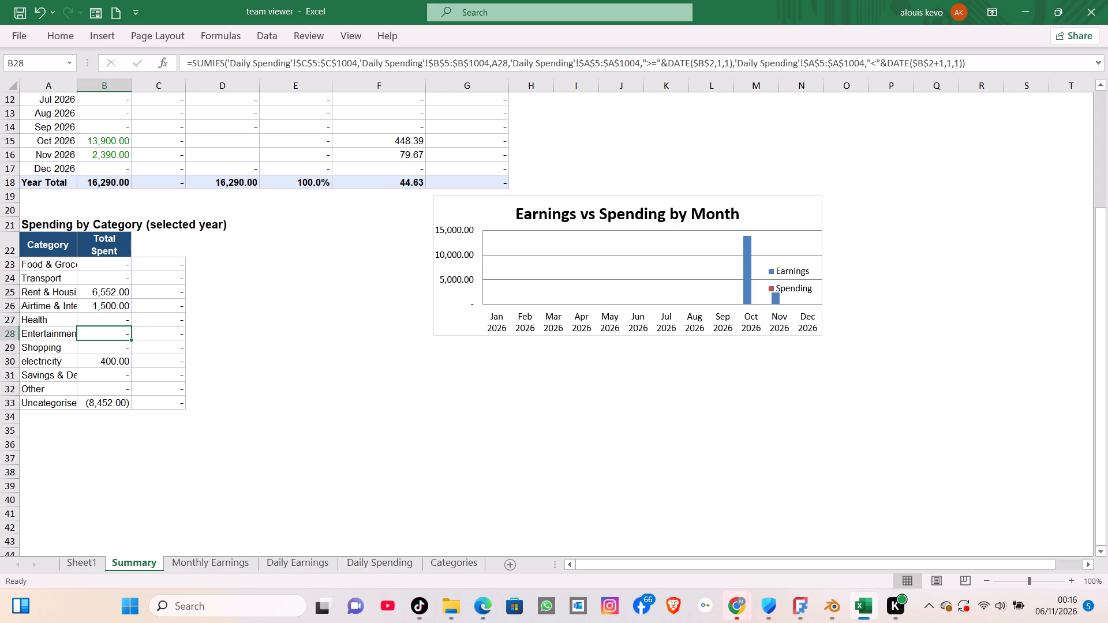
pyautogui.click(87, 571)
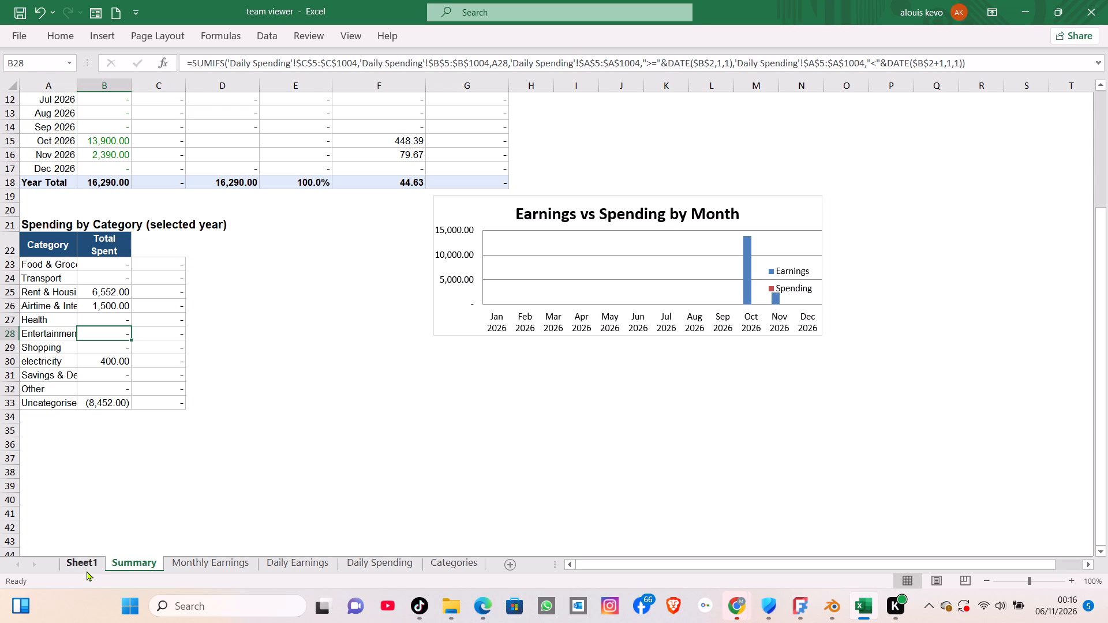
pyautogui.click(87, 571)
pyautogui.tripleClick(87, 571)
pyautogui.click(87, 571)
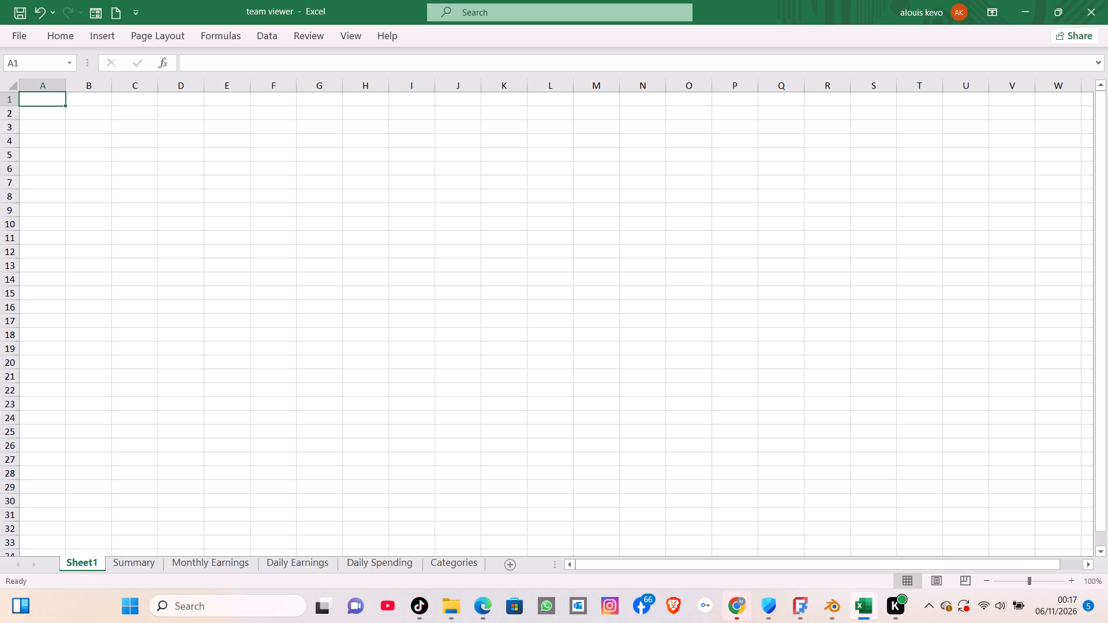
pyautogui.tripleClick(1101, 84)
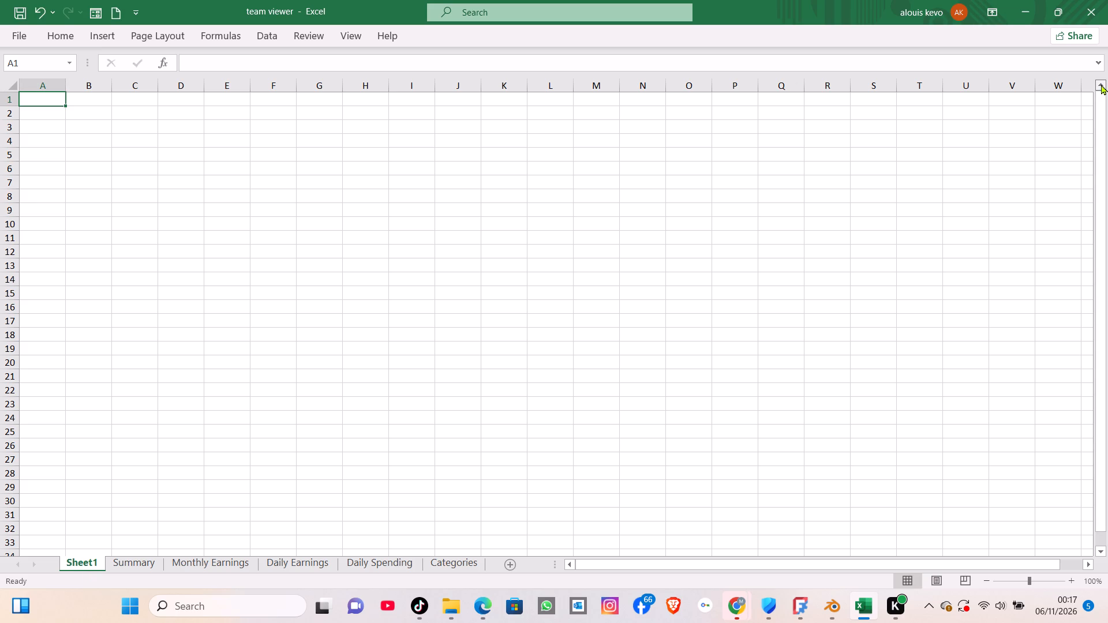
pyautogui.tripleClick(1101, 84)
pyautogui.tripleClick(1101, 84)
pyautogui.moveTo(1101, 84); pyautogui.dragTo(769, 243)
# Look through the Monthly Earnings, Daily Earnings and Daily Spending sheets to check their current entries.
pyautogui.click(138, 568)
pyautogui.click(180, 560)
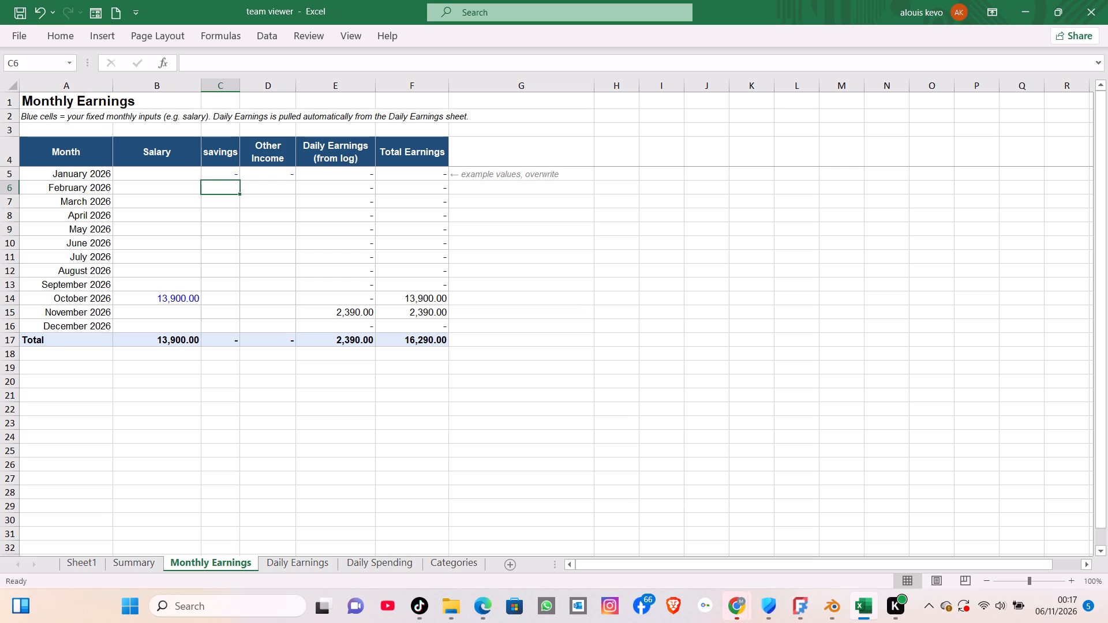
pyautogui.click(510, 177)
pyautogui.click(510, 177)
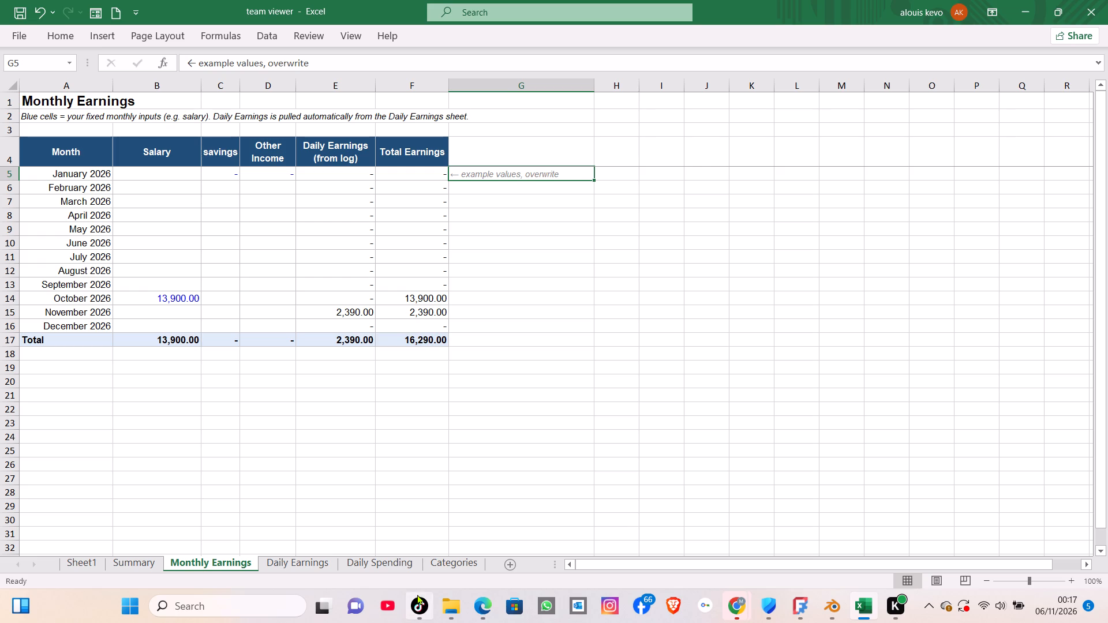
pyautogui.click(300, 569)
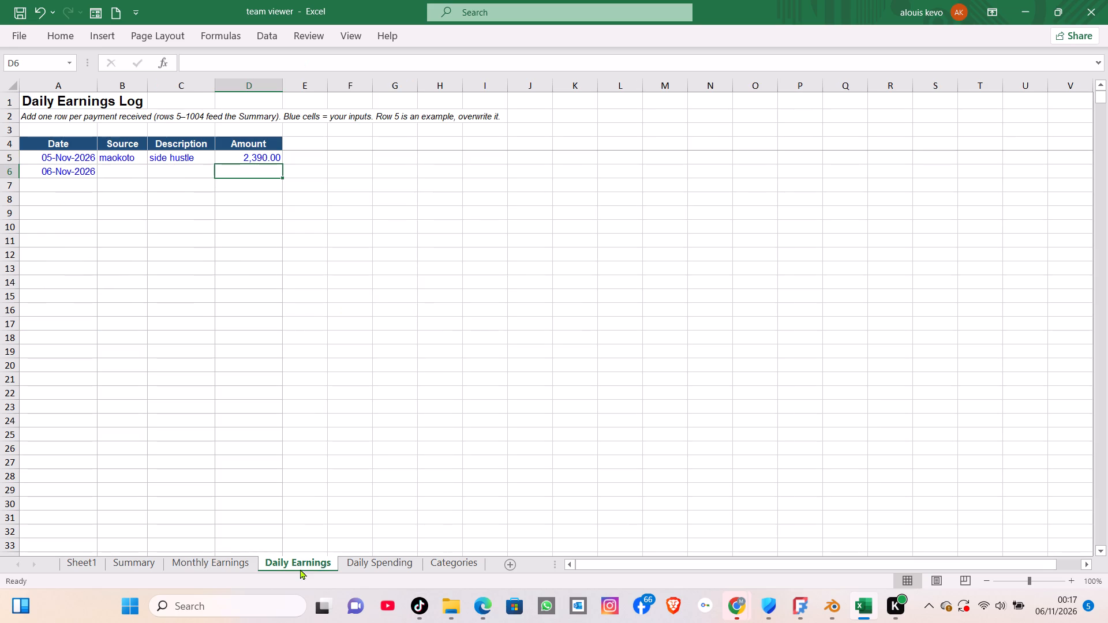
pyautogui.click(353, 560)
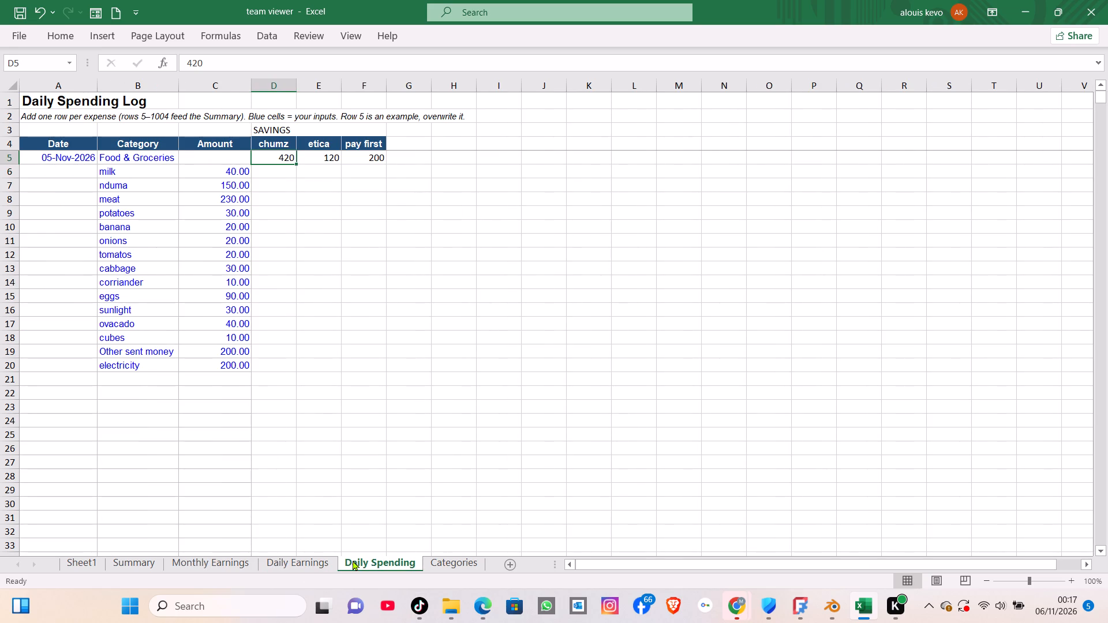
# Go through the category names on the Categories sheet, from Rent & Housing down to Other.
pyautogui.click(434, 561)
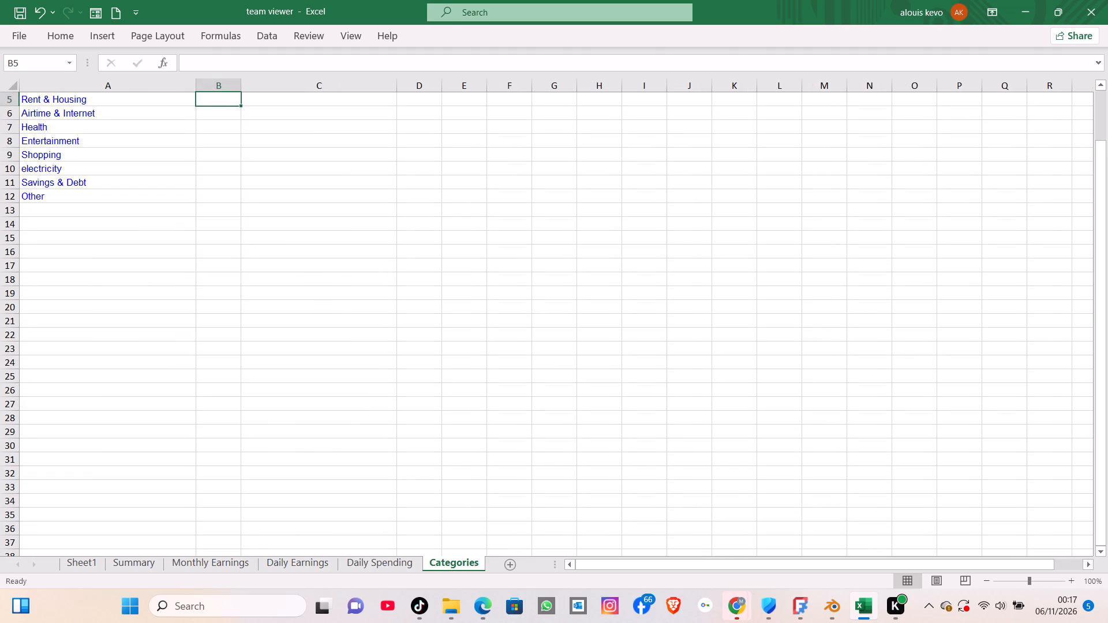
pyautogui.click(147, 96)
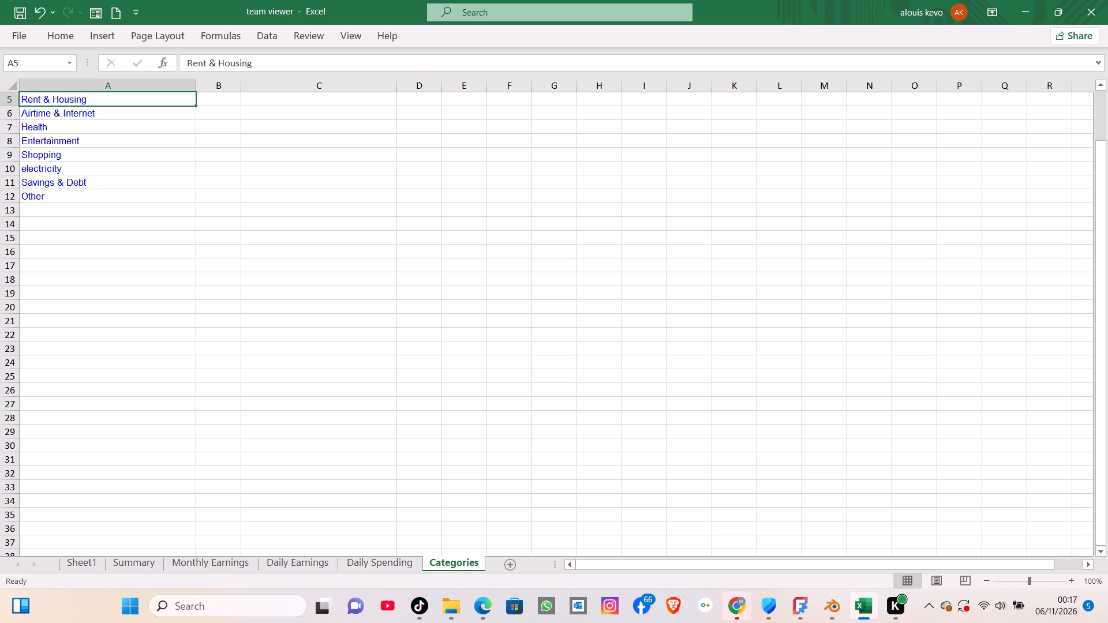
pyautogui.click(151, 104)
pyautogui.click(108, 213)
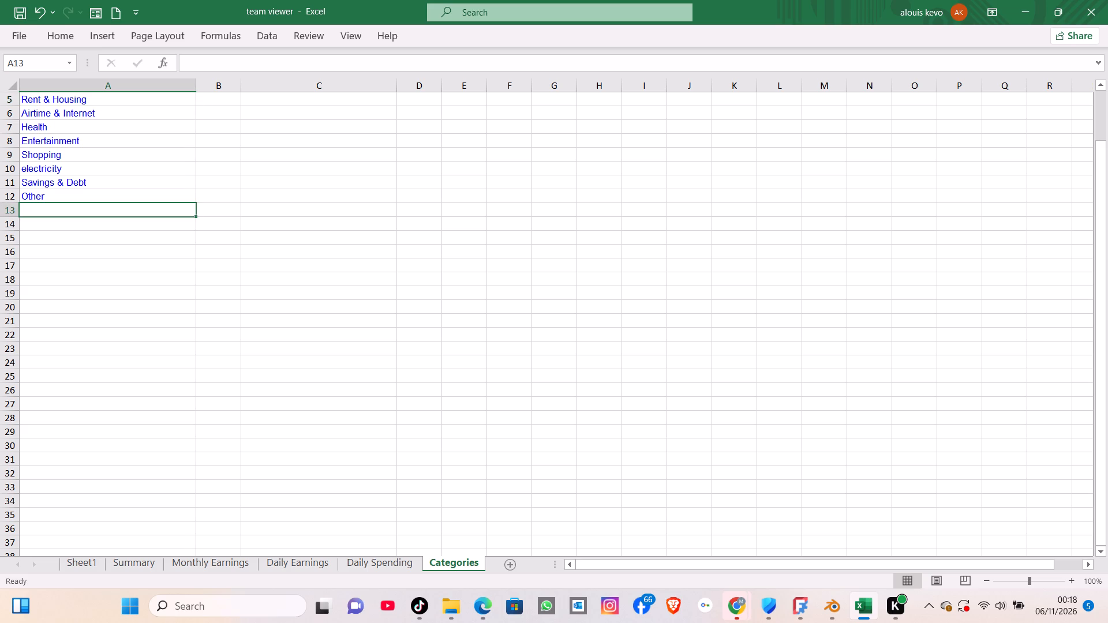
pyautogui.click(227, 104)
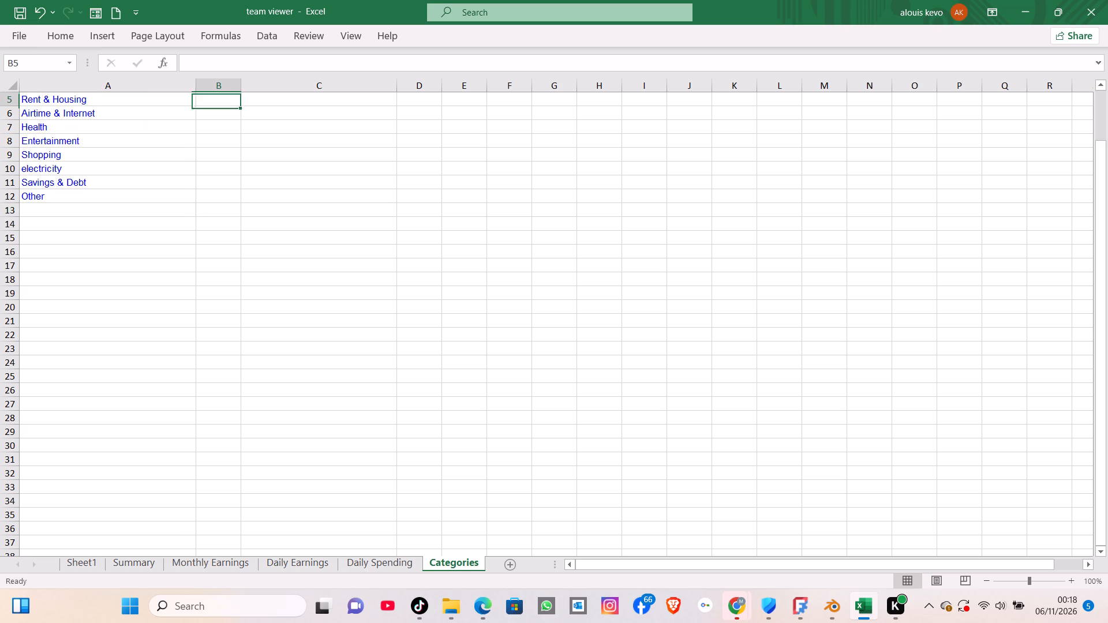
pyautogui.doubleClick(137, 96)
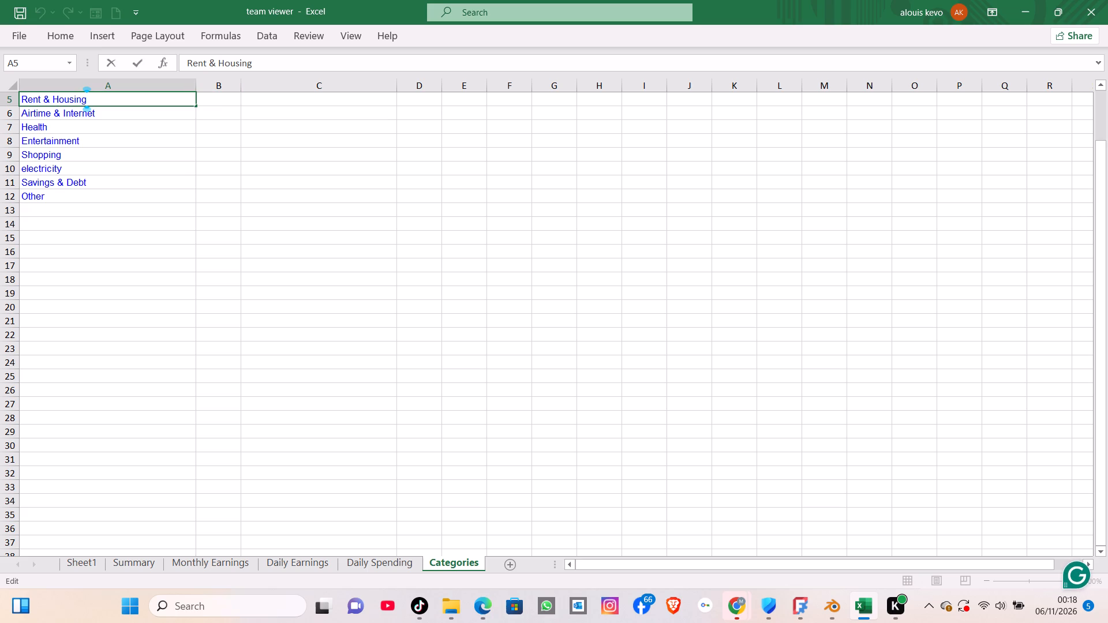
pyautogui.press('Return')
pyautogui.press('Return')
pyautogui.press('Return')
pyautogui.press('Return')
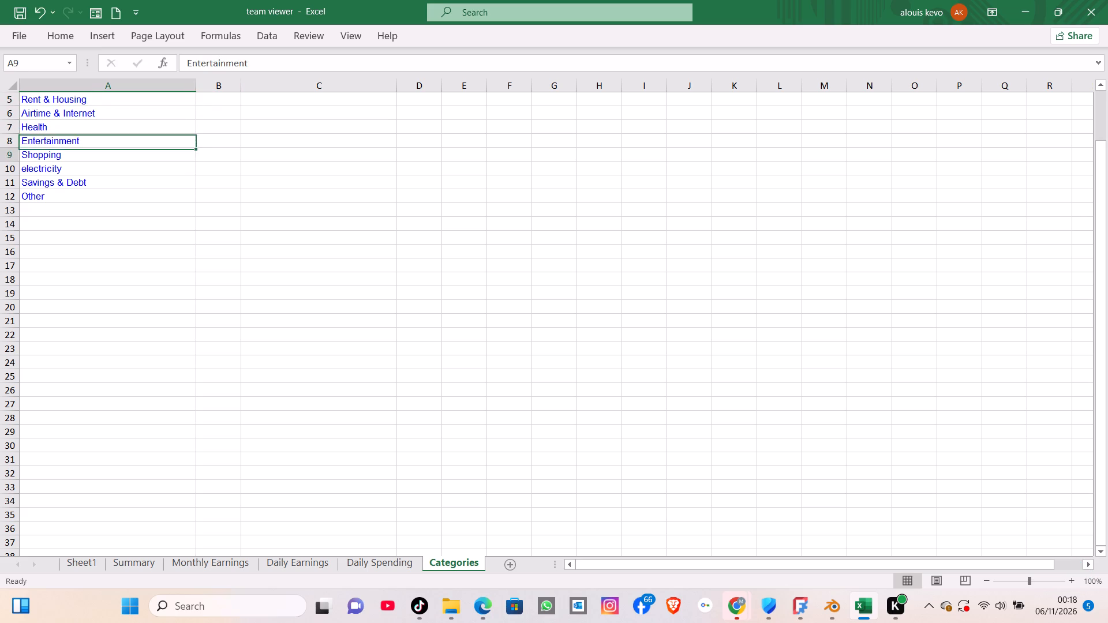
pyautogui.press('Return')
pyautogui.press('Return')
pyautogui.press('Return')
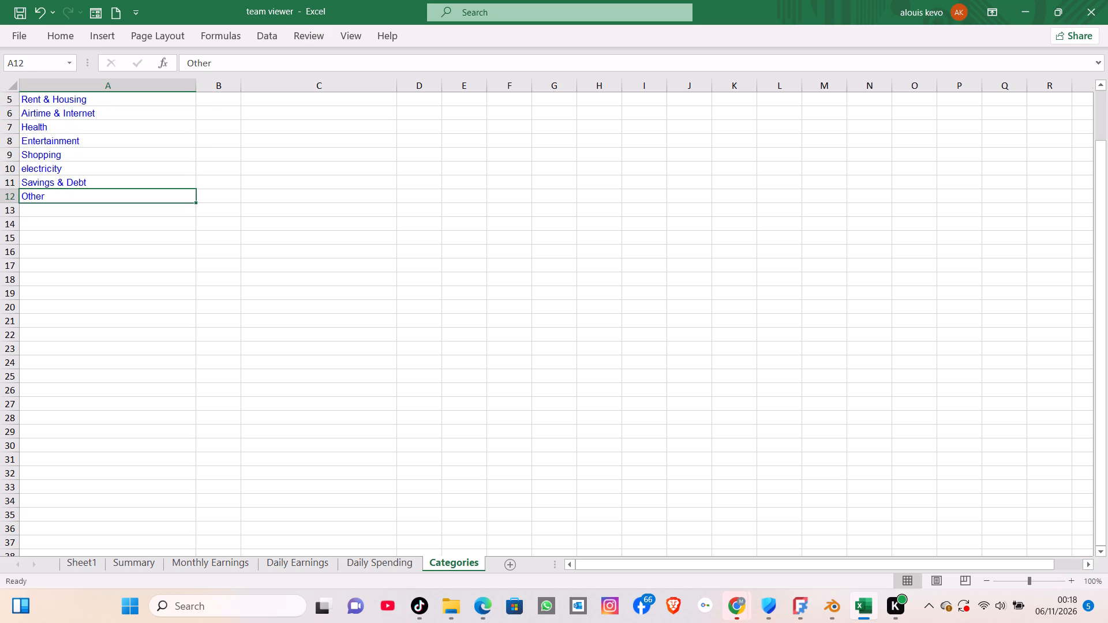
# Beside the category names in column B, enter 6552 for Rent & Housing, 1500 for Airtime & Internet, and 0 for Health, Entertainment and Shopping.
pyautogui.click(221, 100)
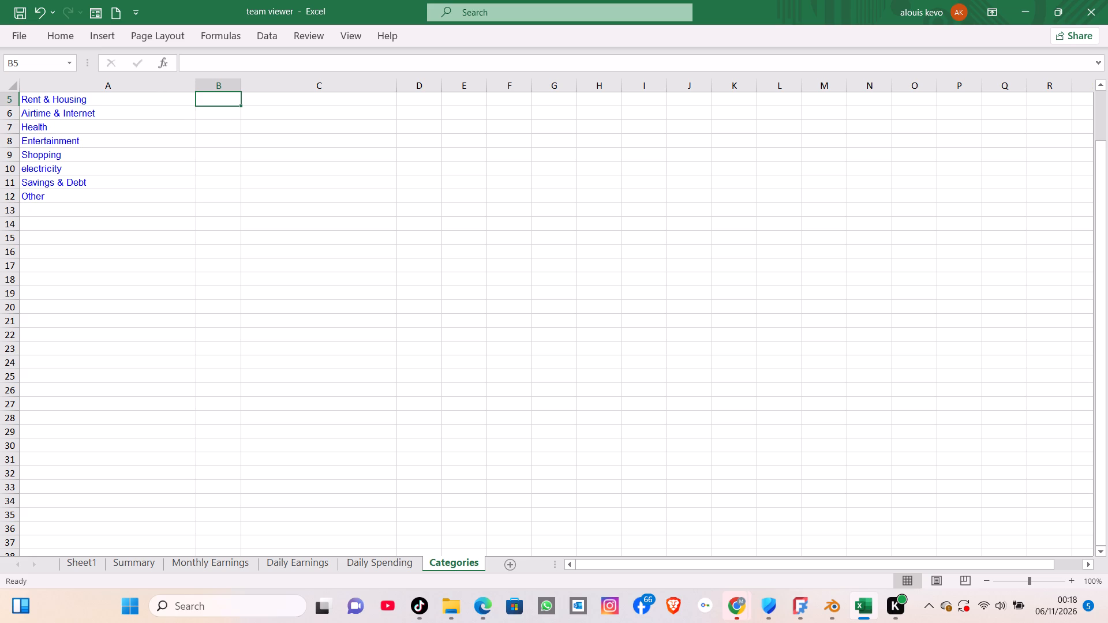
pyautogui.write('655')
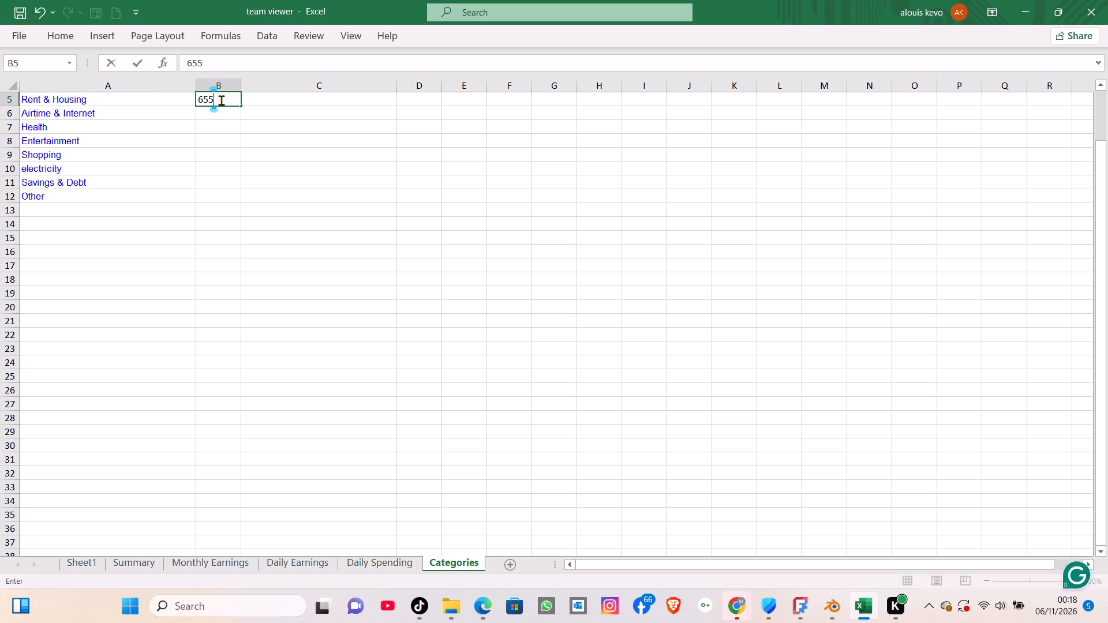
pyautogui.press('2')
pyautogui.press('Return')
pyautogui.write('1500')
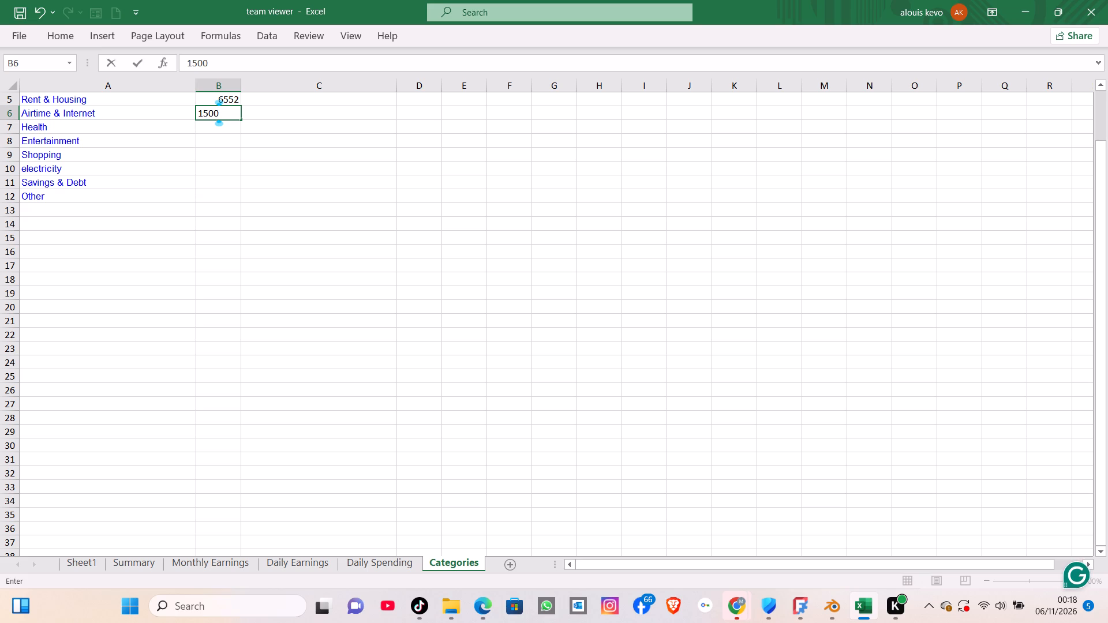
pyautogui.press('Return')
pyautogui.press('0')
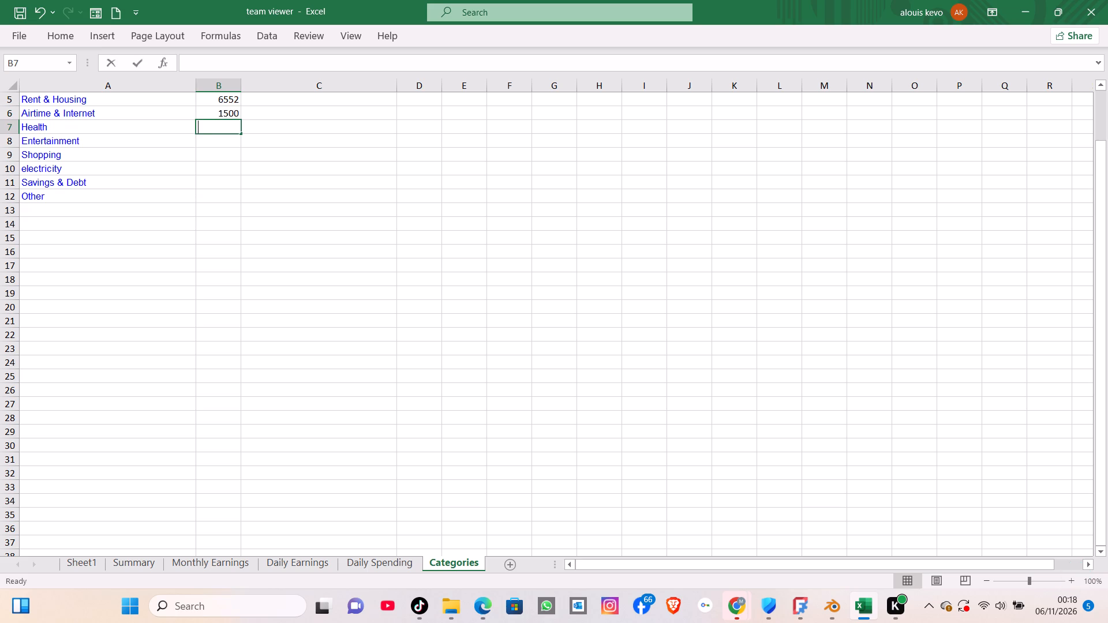
pyautogui.press('Return')
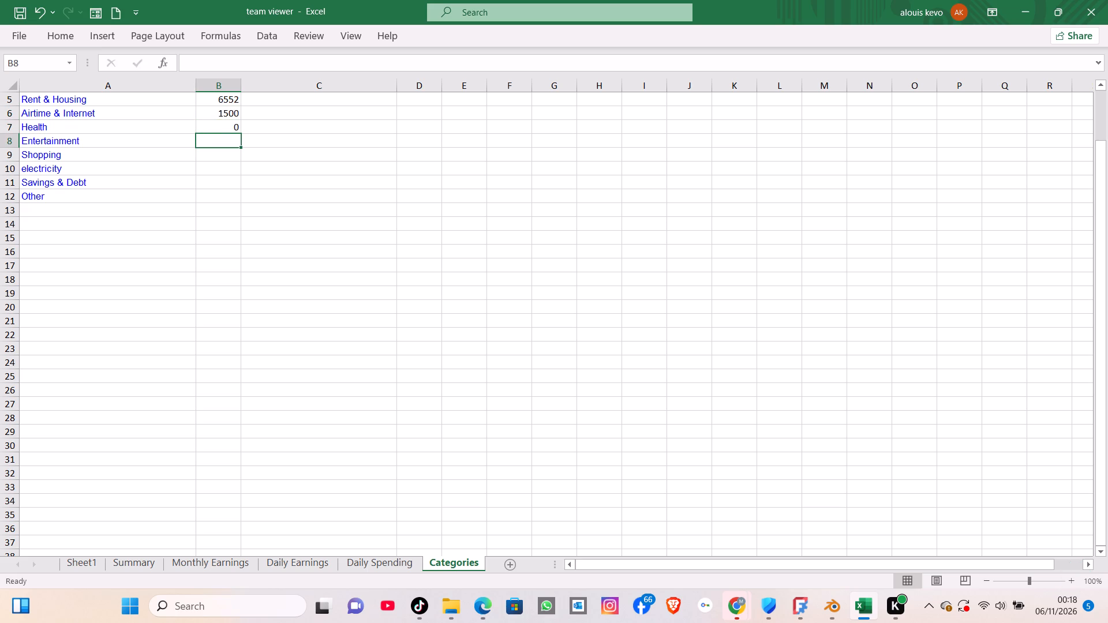
pyautogui.press('0')
pyautogui.press('Return')
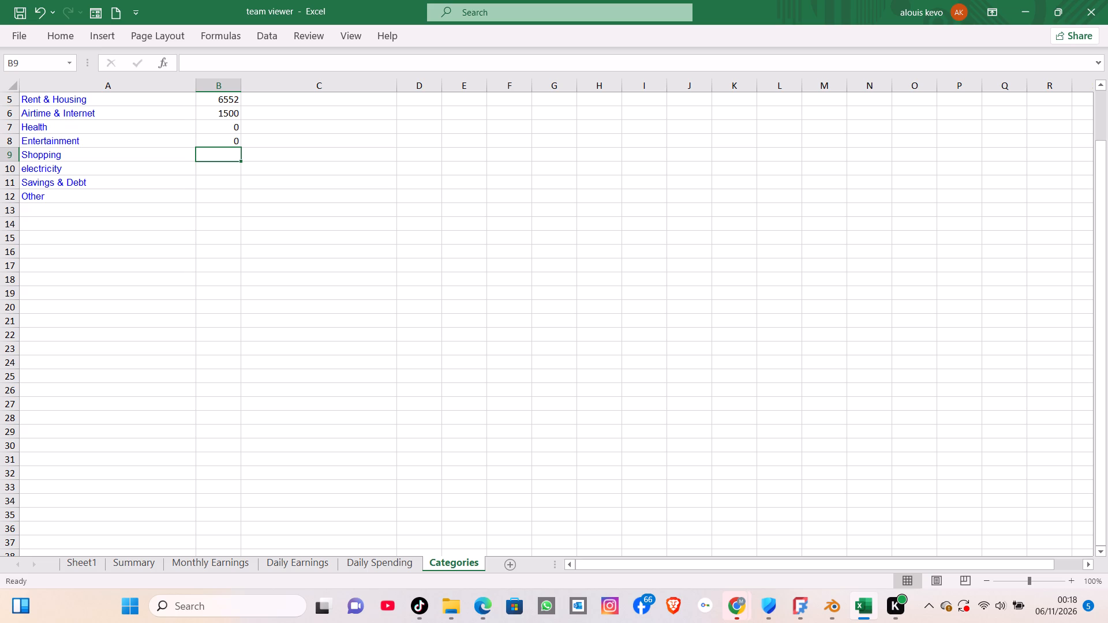
pyautogui.press('Down')
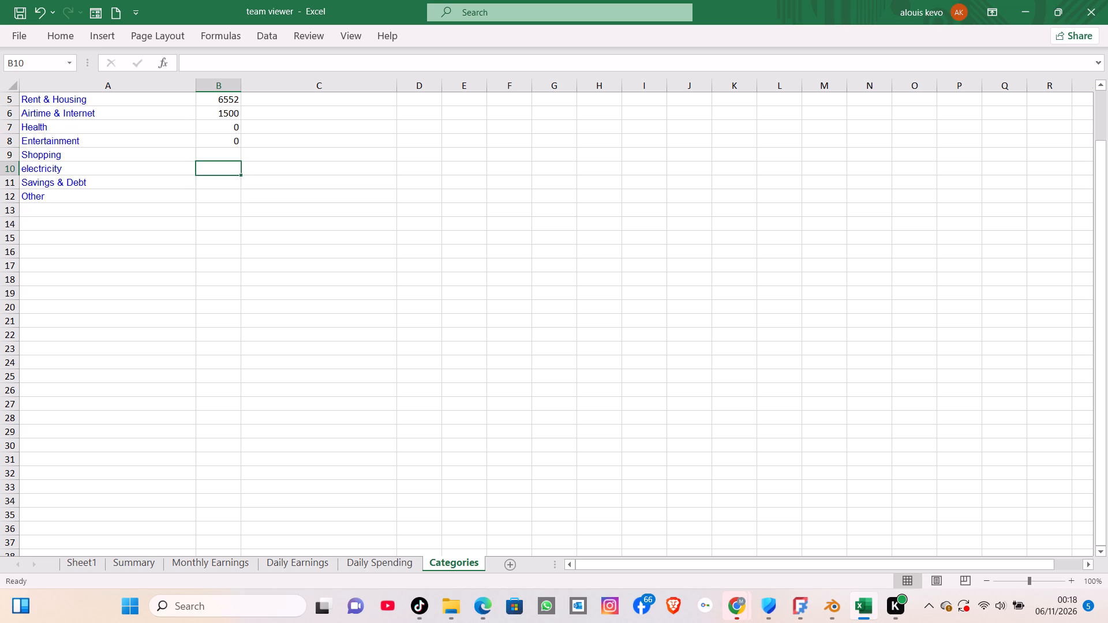
pyautogui.press('Up')
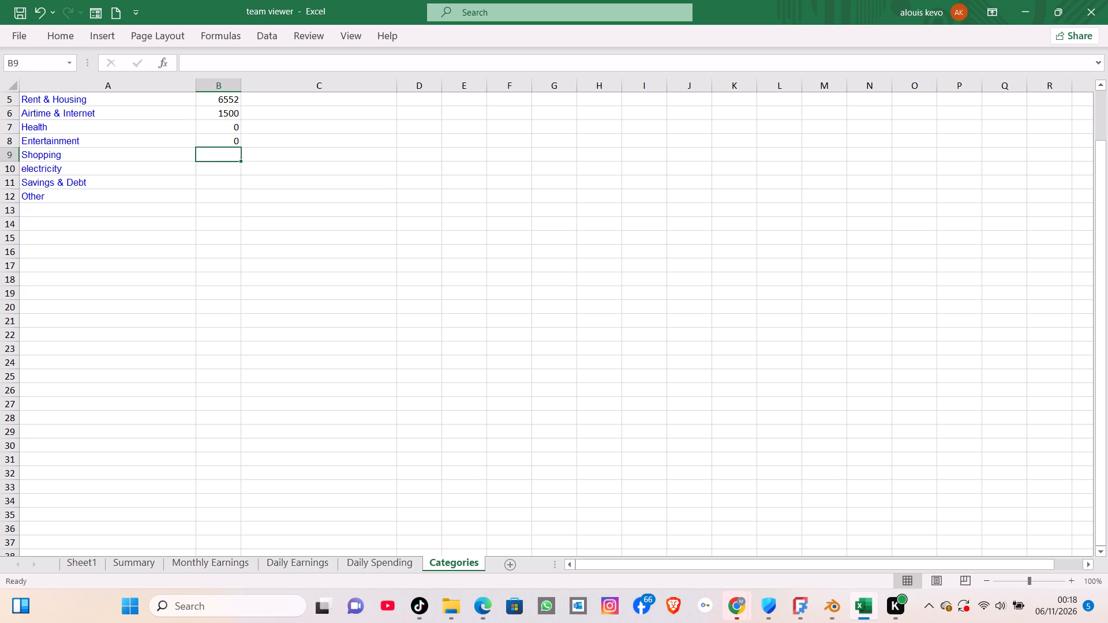
pyautogui.press('0')
pyautogui.press('Return')
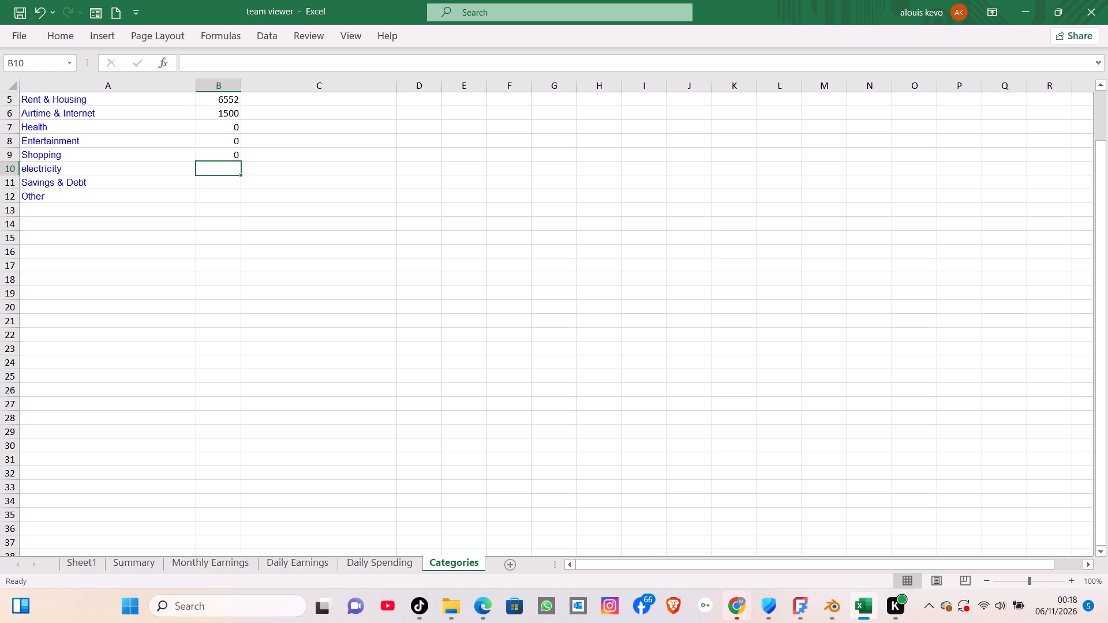
# In column B of the Categories sheet, enter 200 for electricity, 740 for Savings & Debt, and 200 for Other.
pyautogui.write('200')
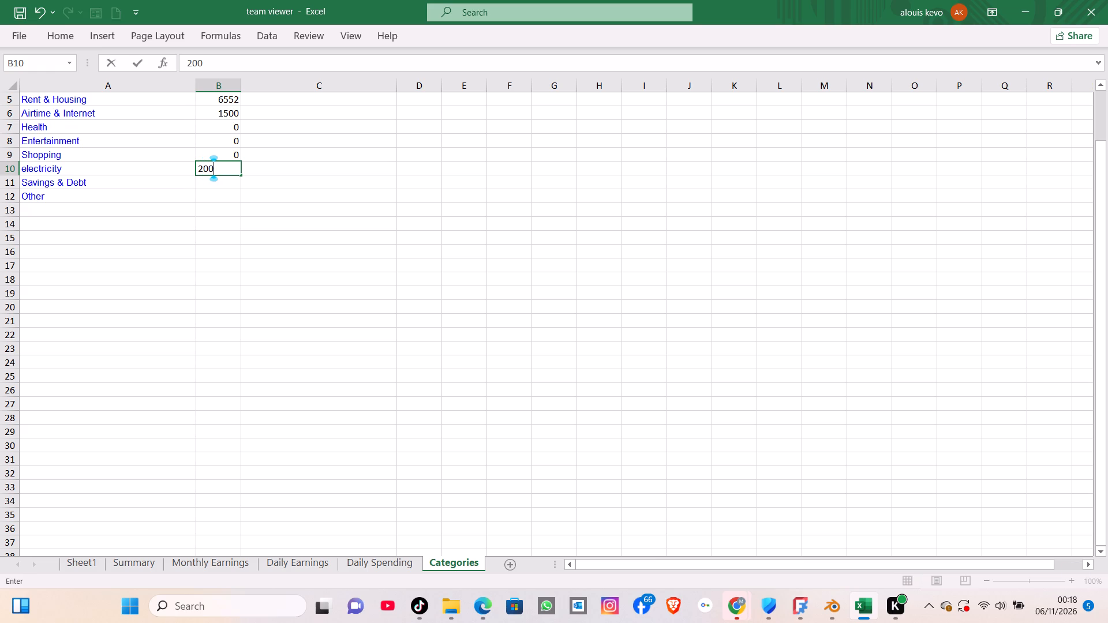
pyautogui.press('Return')
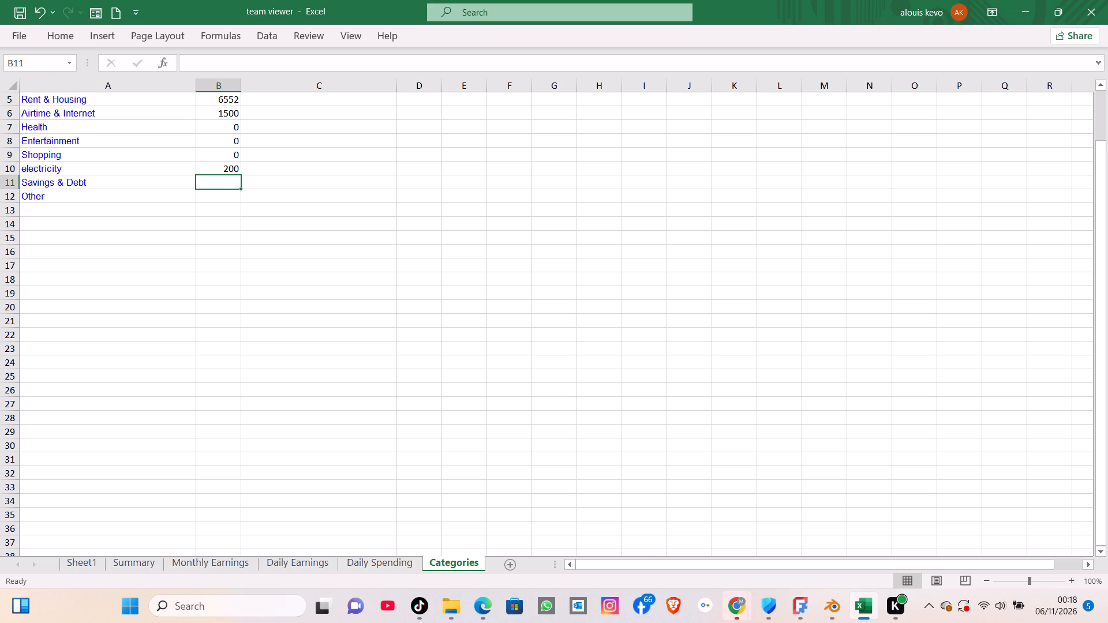
pyautogui.press('Down')
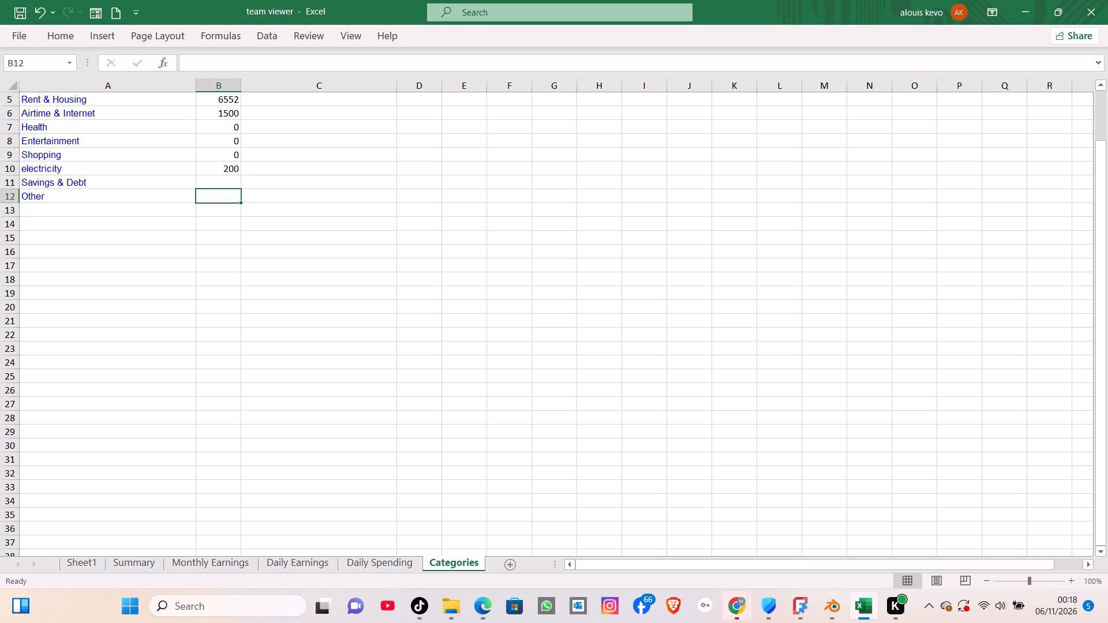
pyautogui.write('200')
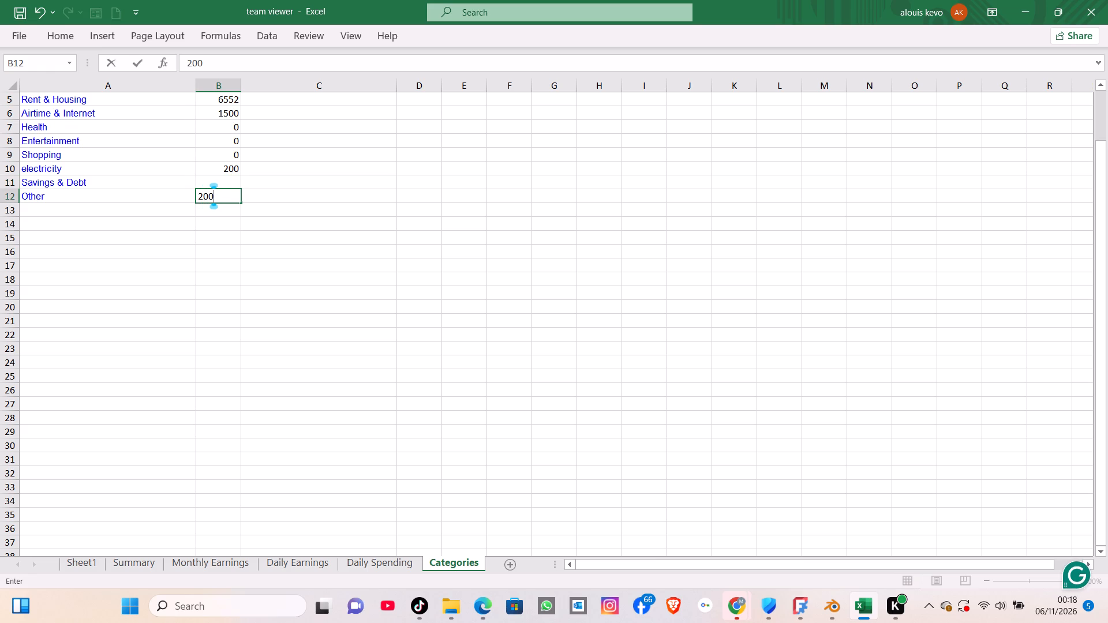
pyautogui.press('Return')
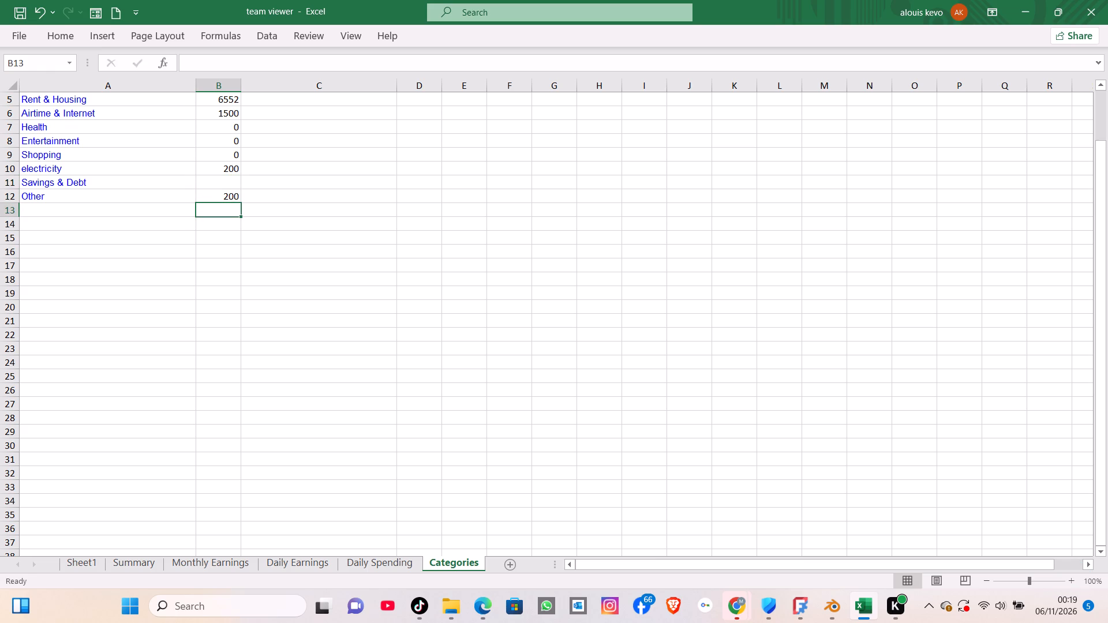
pyautogui.press('Up')
pyautogui.press('Up')
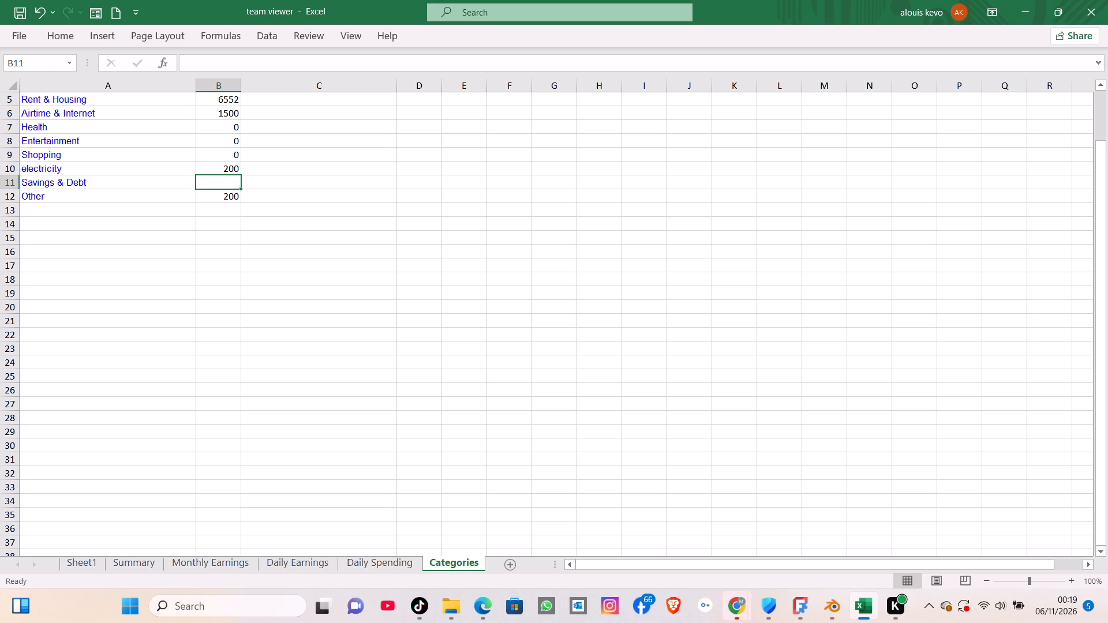
pyautogui.press('7')
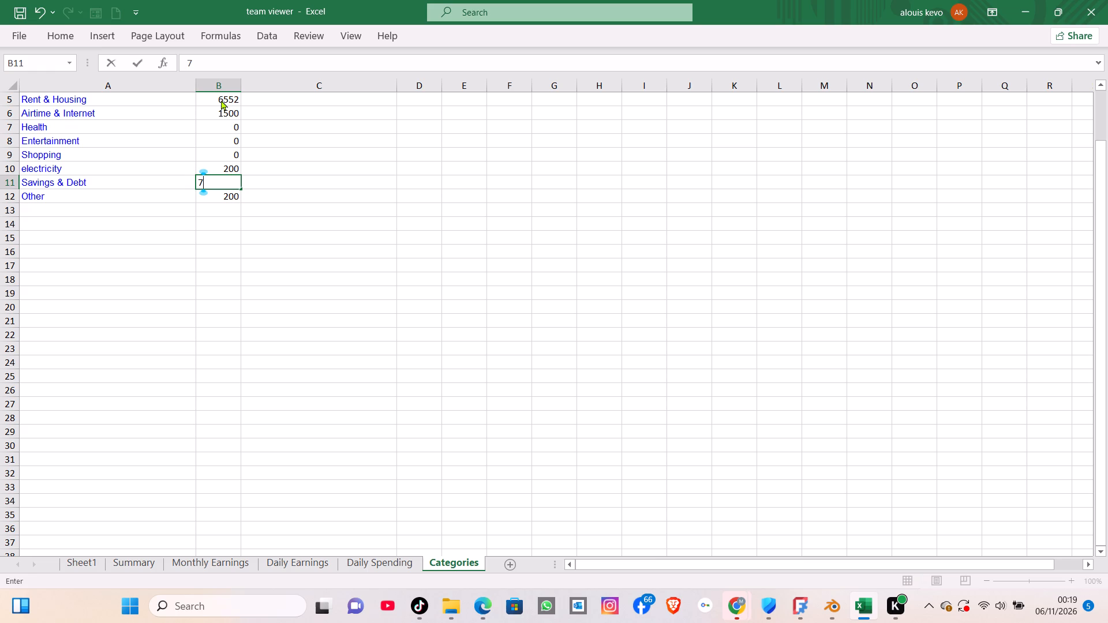
pyautogui.write('40')
pyautogui.press('Return')
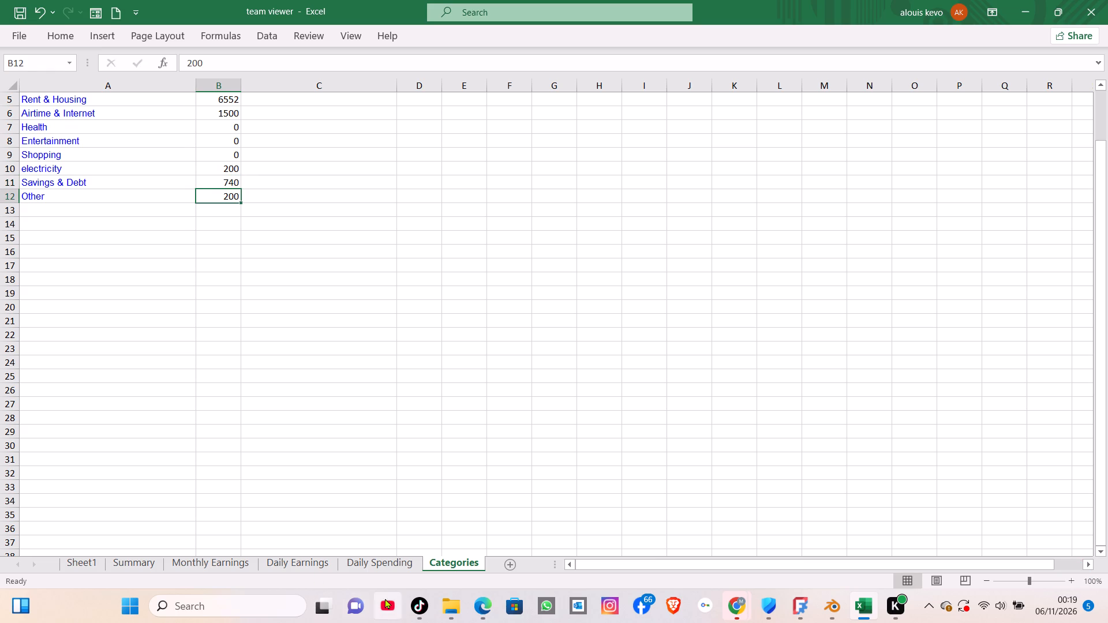
# In the Spending by Category table on the Summary sheet, set the electricity total spent to 200.
pyautogui.click(369, 553)
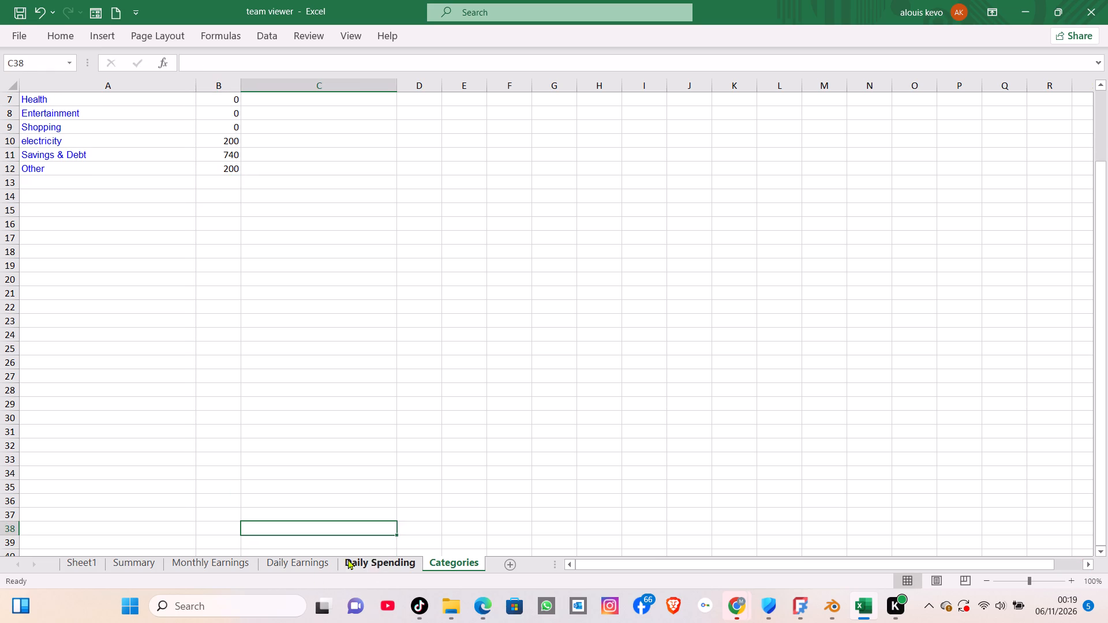
pyautogui.click(316, 561)
pyautogui.click(204, 554)
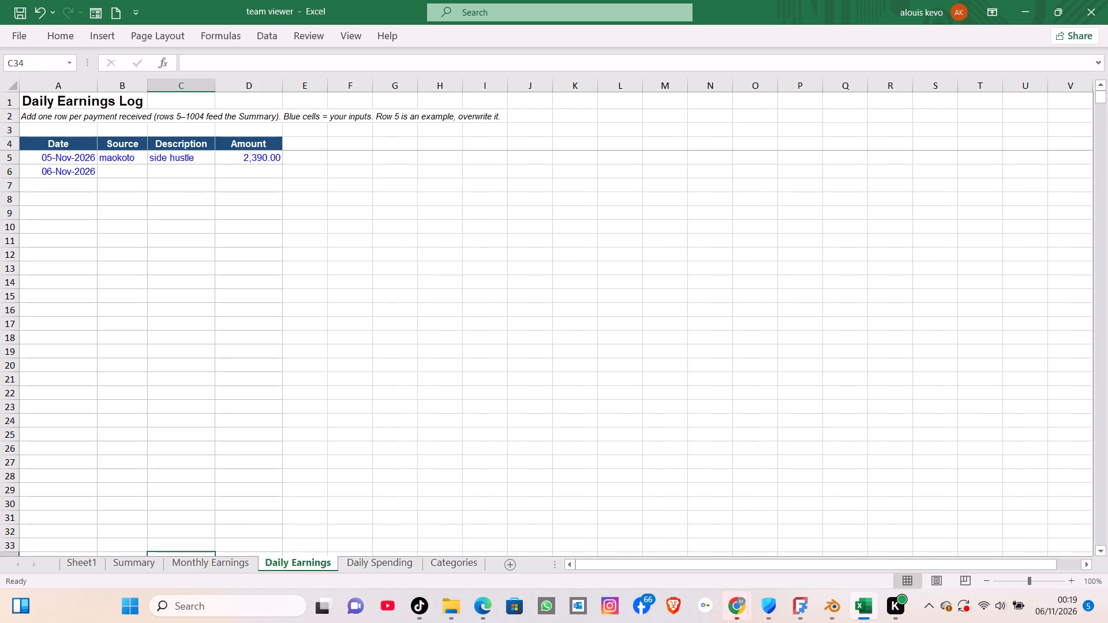
pyautogui.click(148, 559)
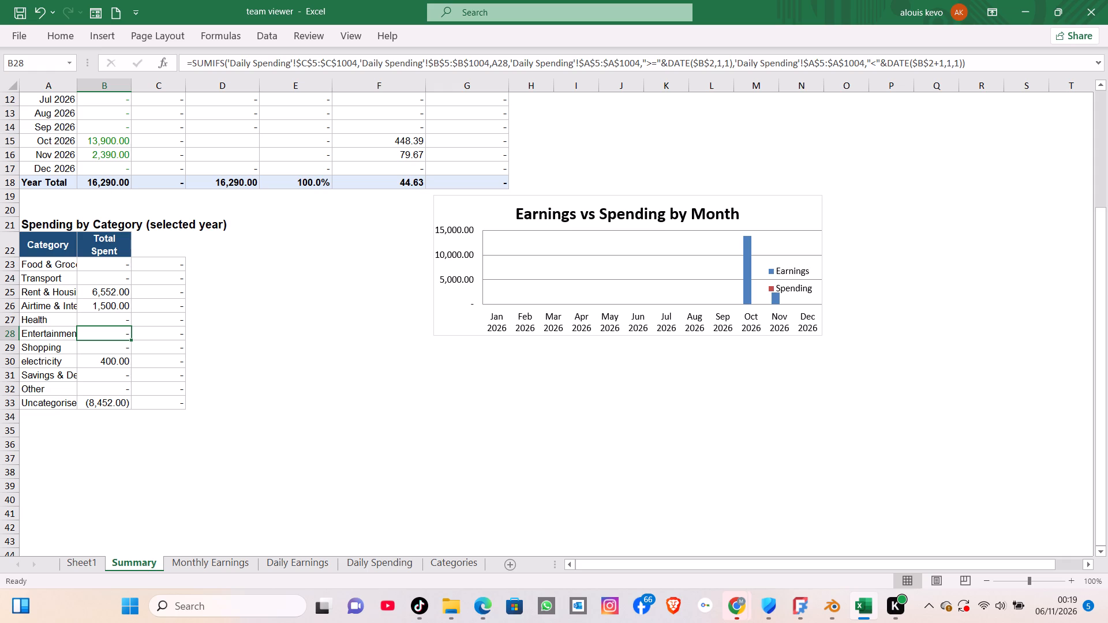
pyautogui.click(103, 367)
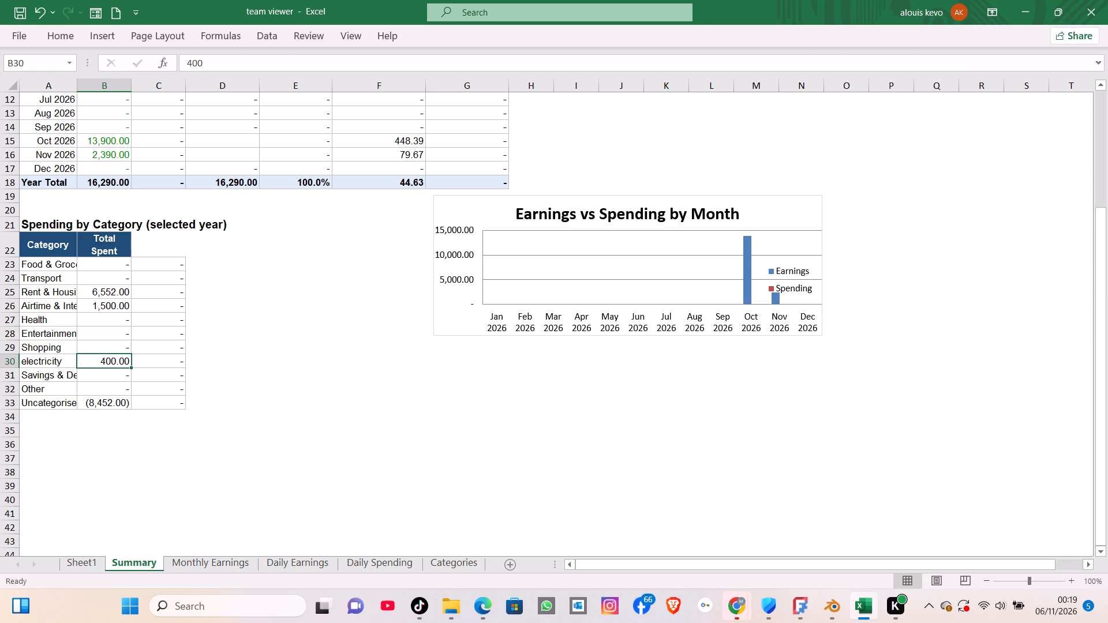
pyautogui.write('200')
pyautogui.press('Return')
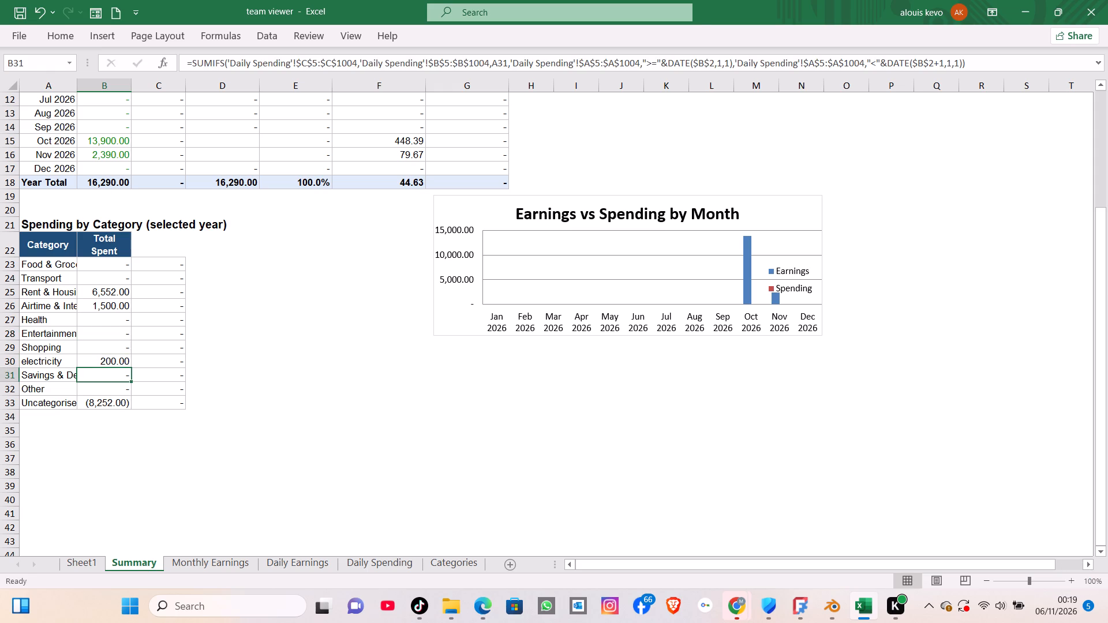
# Save the workbook.
pyautogui.click(20, 11)
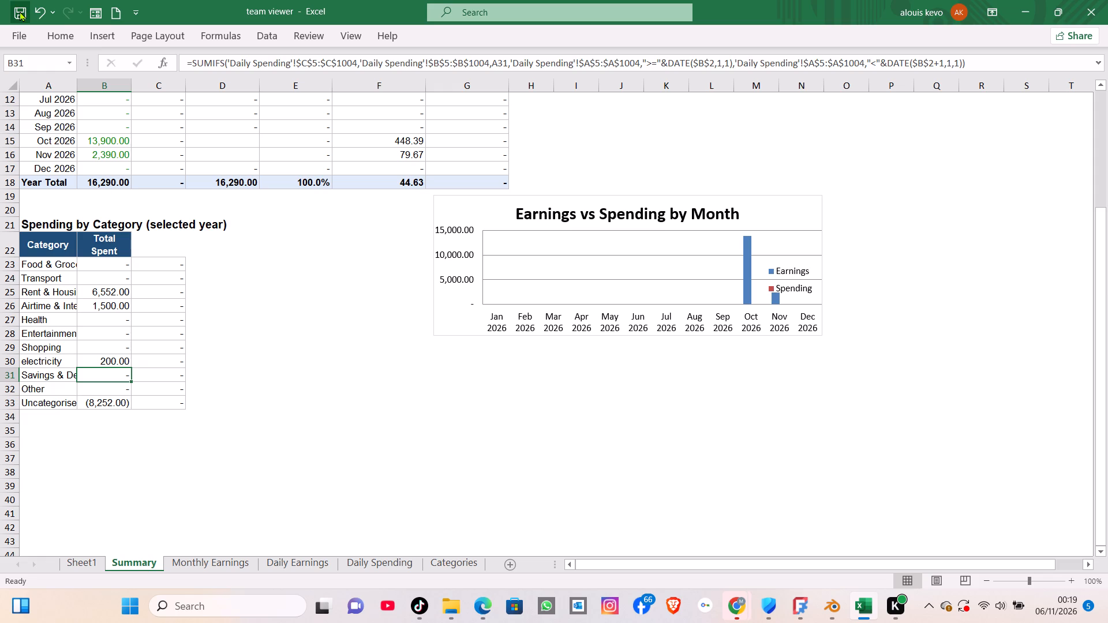